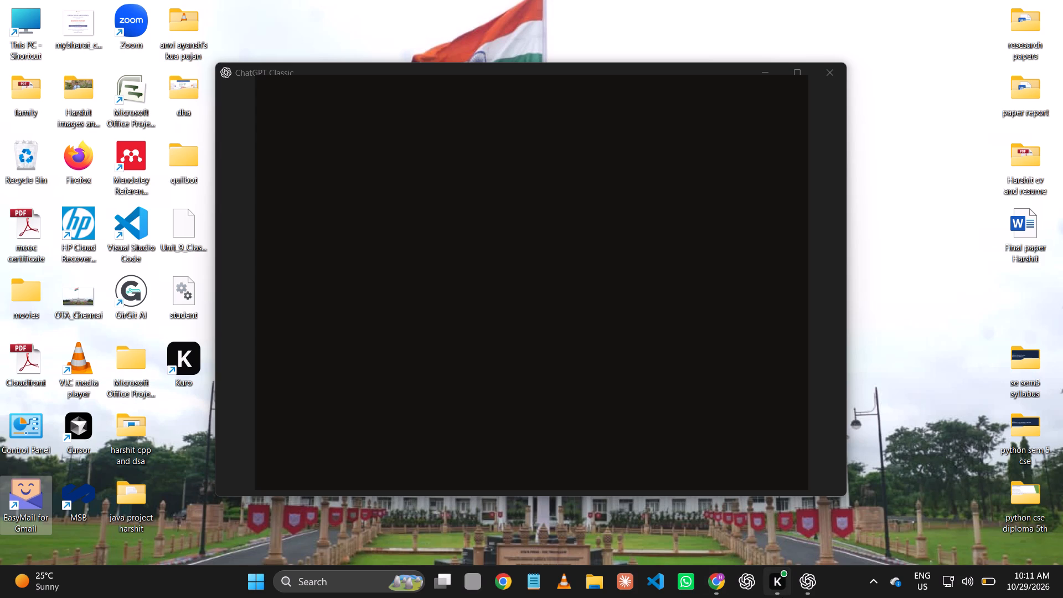
Open the workbook marks_upload_template_78324_MST1_Y3B from the Downloads folder in Excel.
left_click(896, 168)
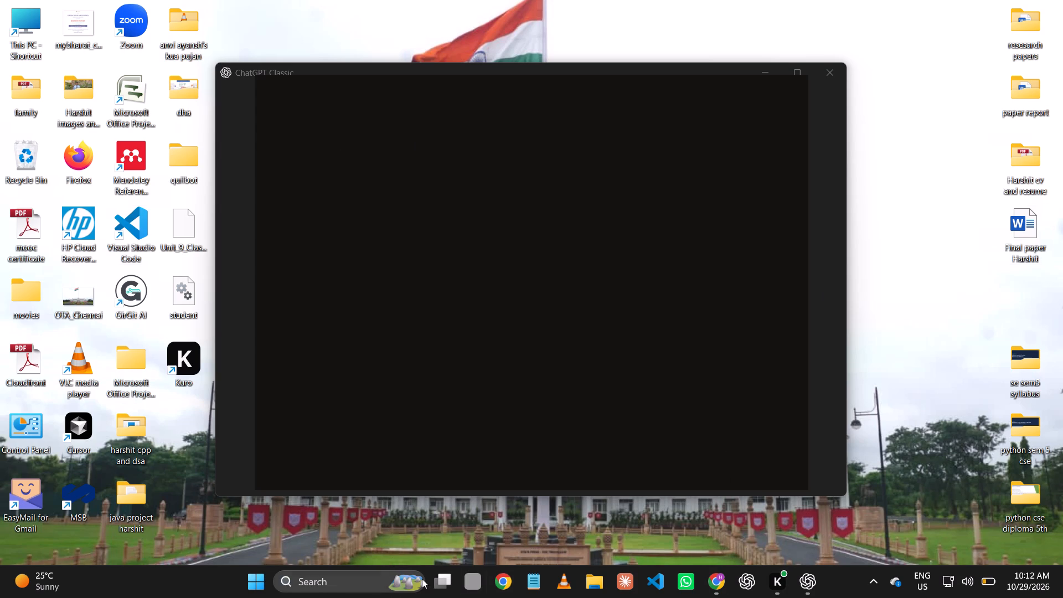
left_click(597, 580)
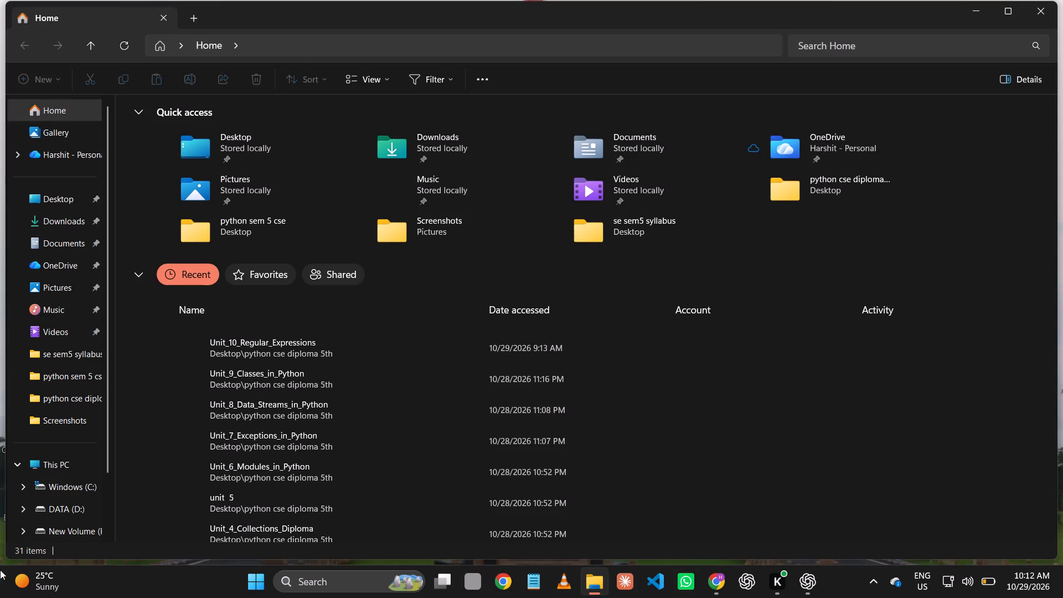
left_click(64, 219)
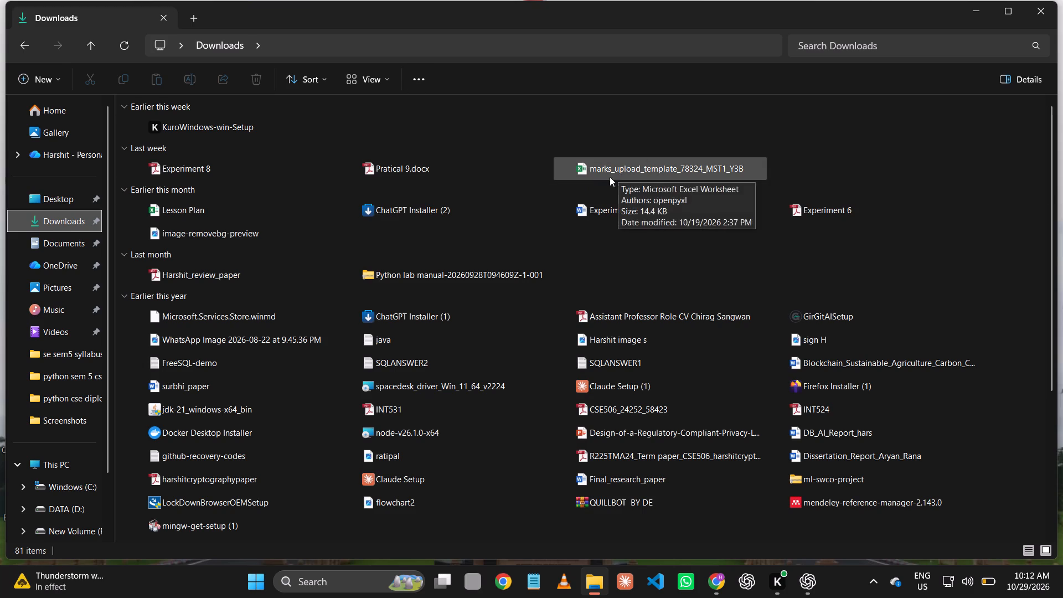
double_click(679, 173)
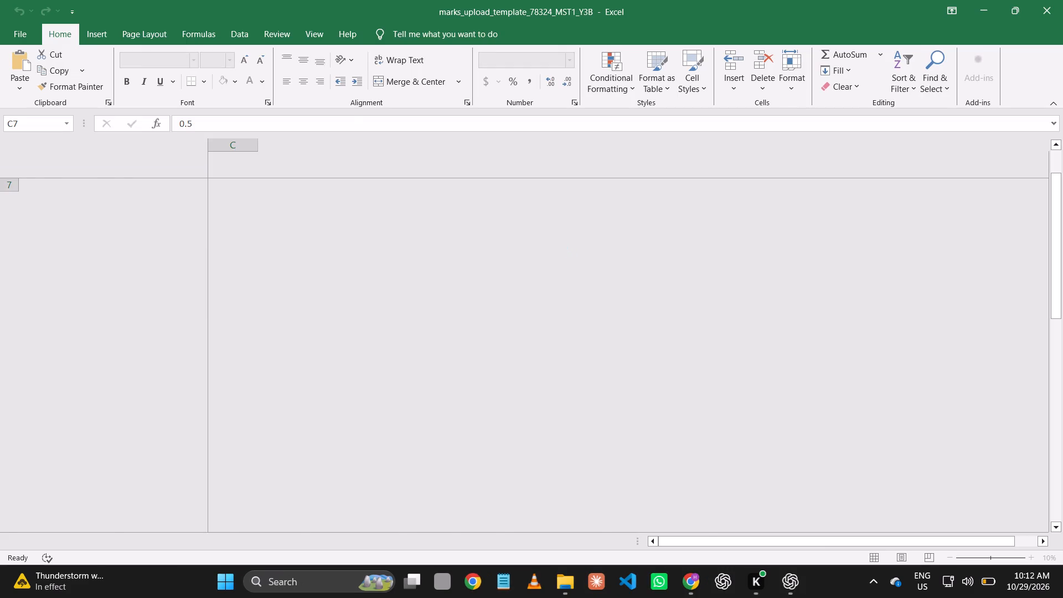
Look through the student question marks on the Marks upload sheet, then minimize the workbook.
scroll(482, 270, "down", 13)
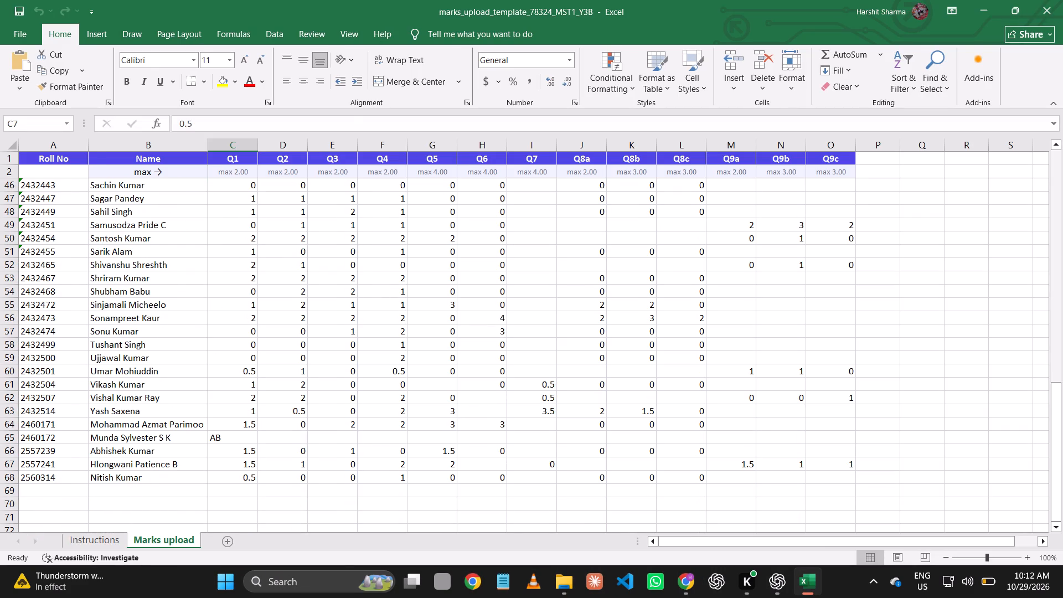
scroll(481, 265, "down", 6)
scroll(481, 265, "up", 8)
scroll(481, 265, "down", 1)
scroll(481, 265, "up", 12)
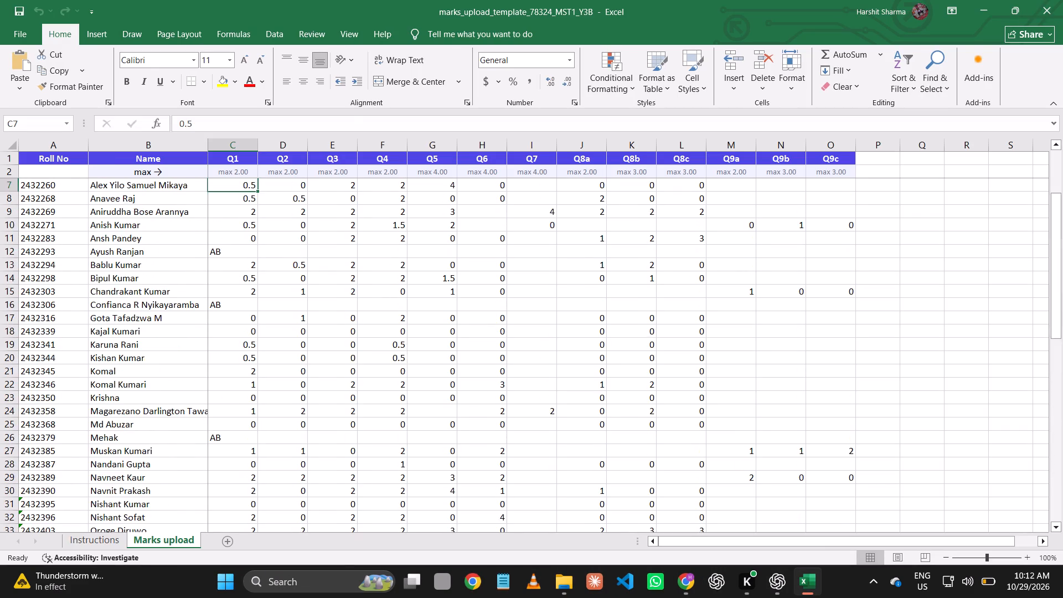
scroll(481, 265, "up", 11)
scroll(481, 265, "down", 1)
scroll(481, 265, "up", 2)
left_click(990, 6)
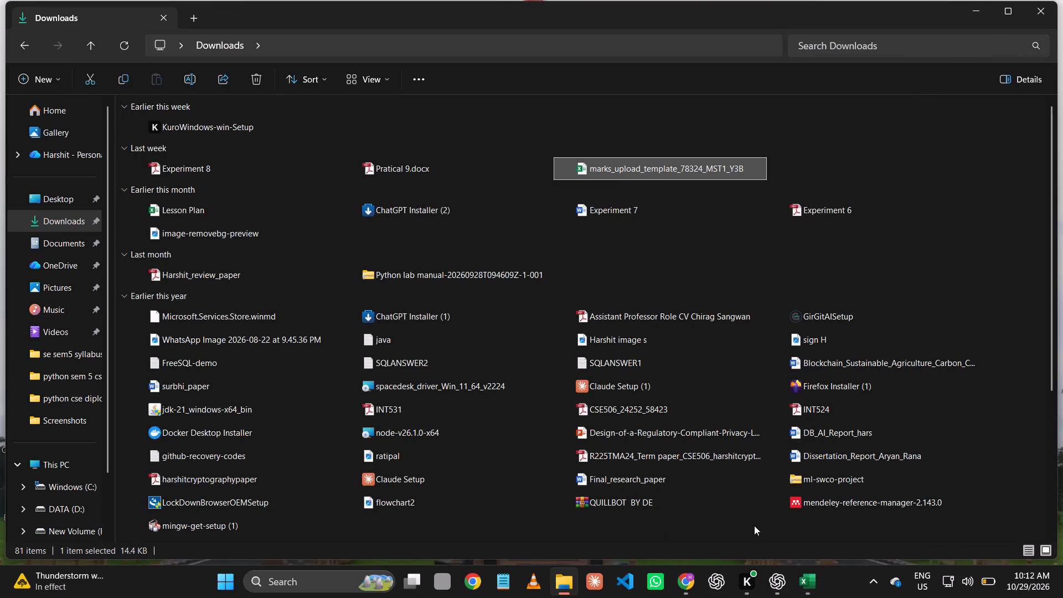
Switch to the Chrome window with the Authentication Portal, maximize it, and try reloading the two pinned blank tabs.
left_click(677, 585)
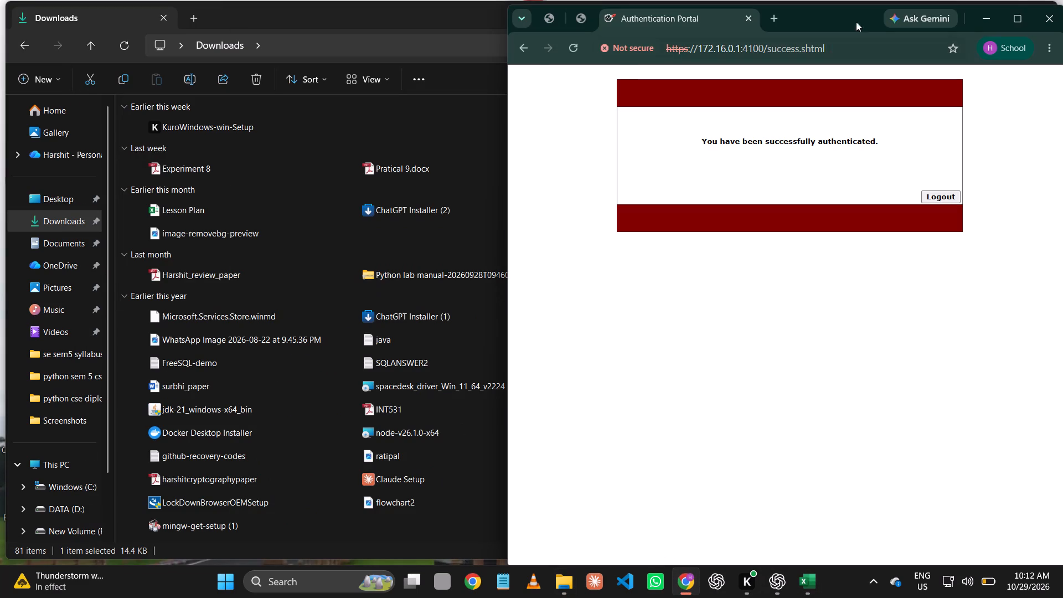
left_click(1019, 16)
left_click(71, 21)
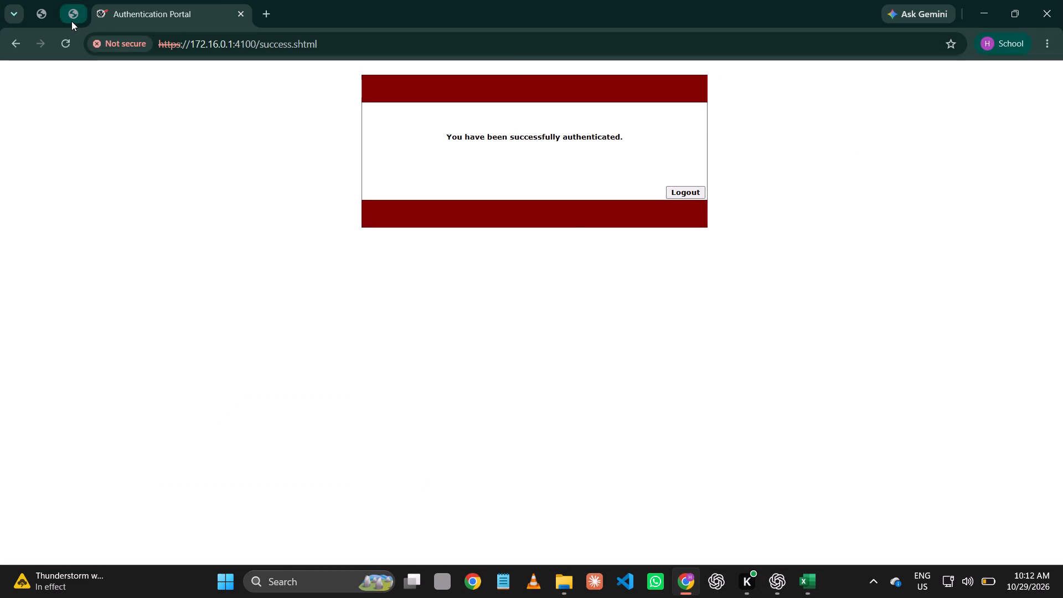
left_click(38, 11)
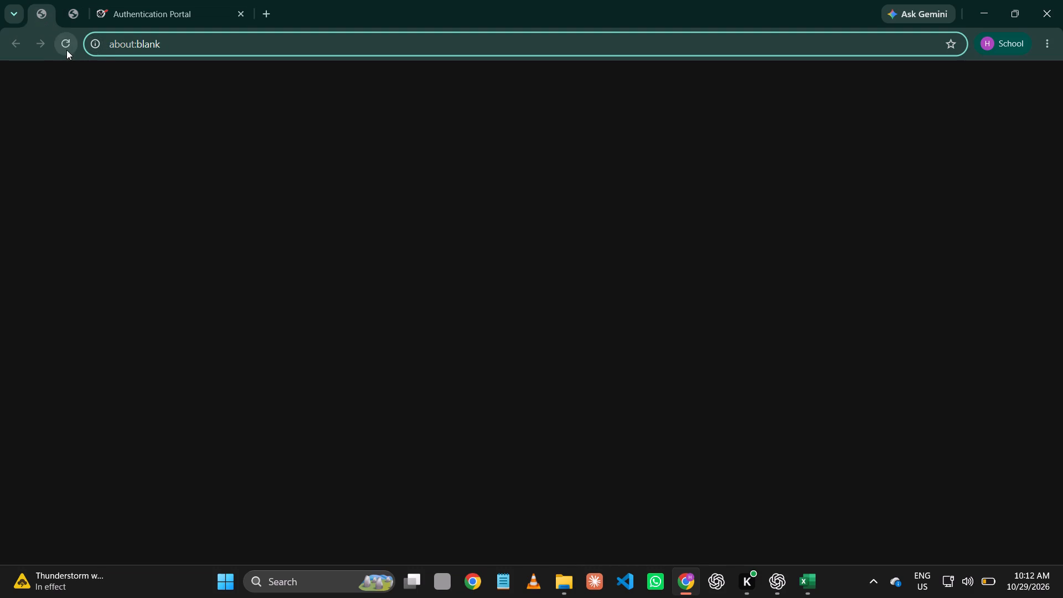
left_click(66, 49)
double_click(66, 49)
left_click(66, 14)
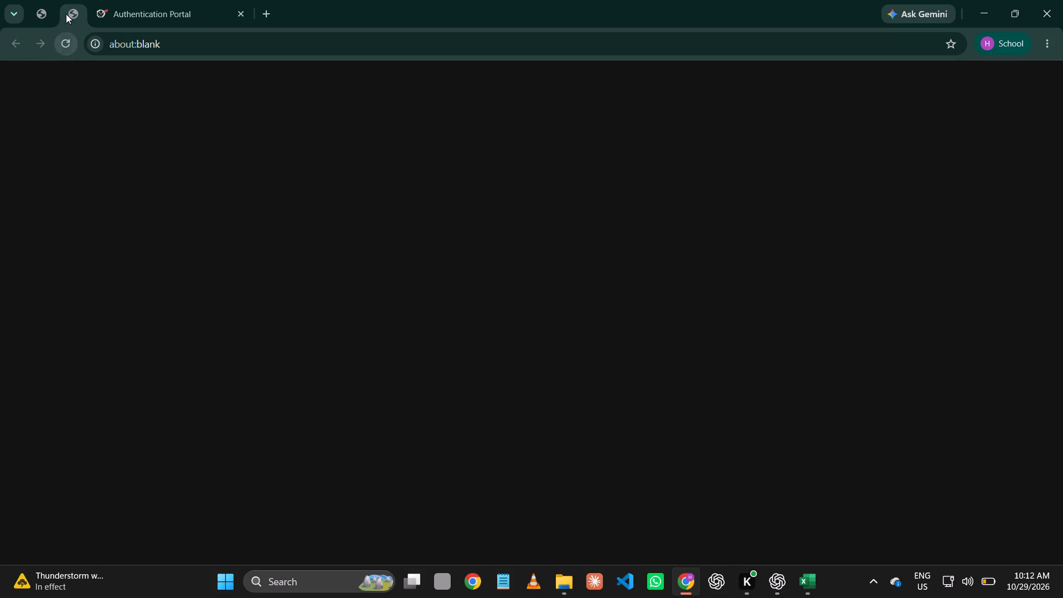
triple_click(67, 45)
Unpin both about:blank tabs and close them, keeping only the Authentication Portal tab.
right_click(71, 9)
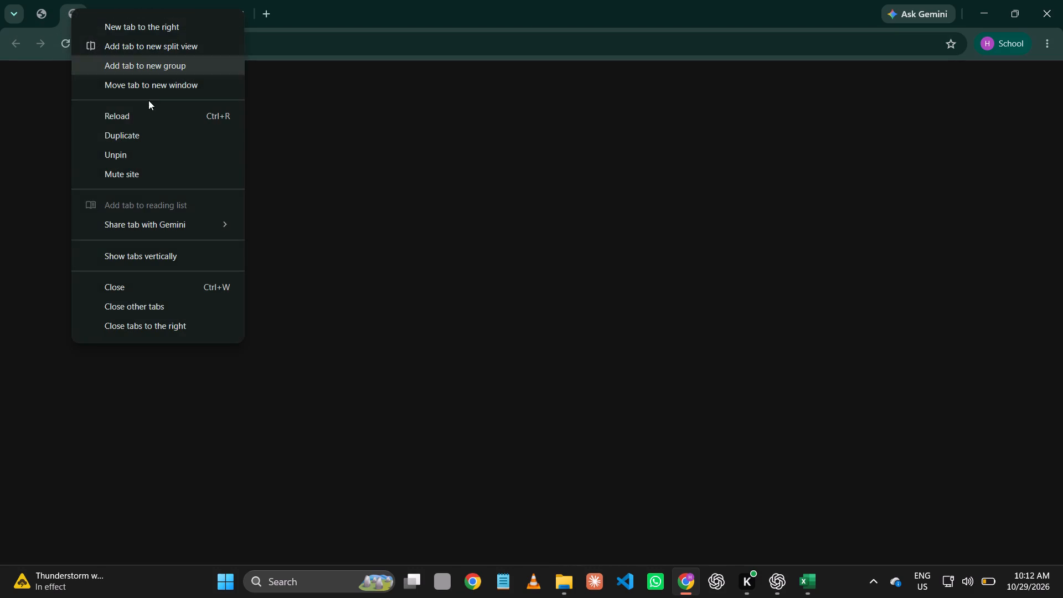
left_click(148, 147)
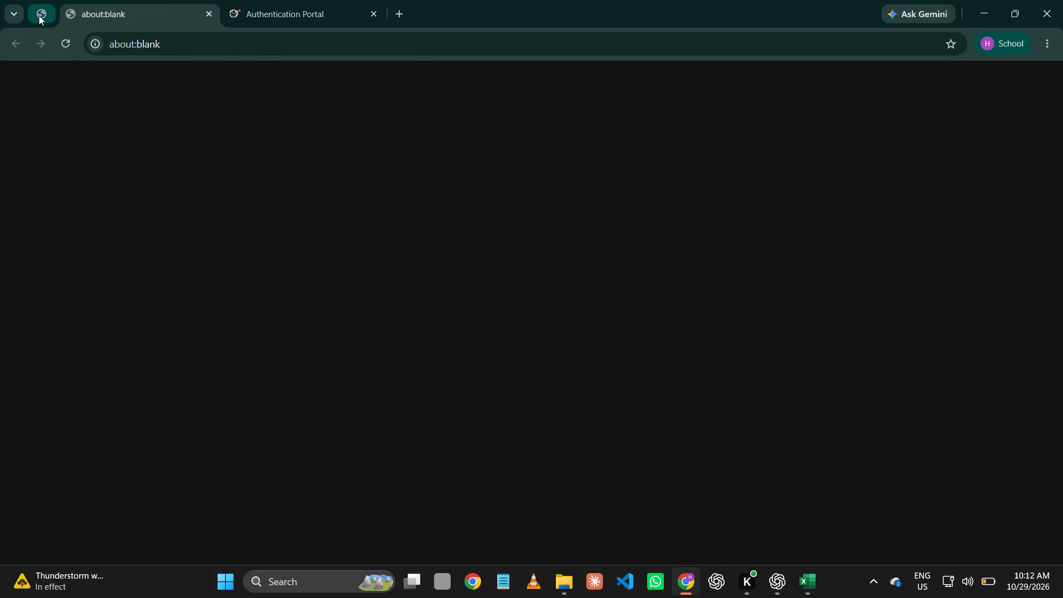
right_click(39, 16)
left_click(87, 167)
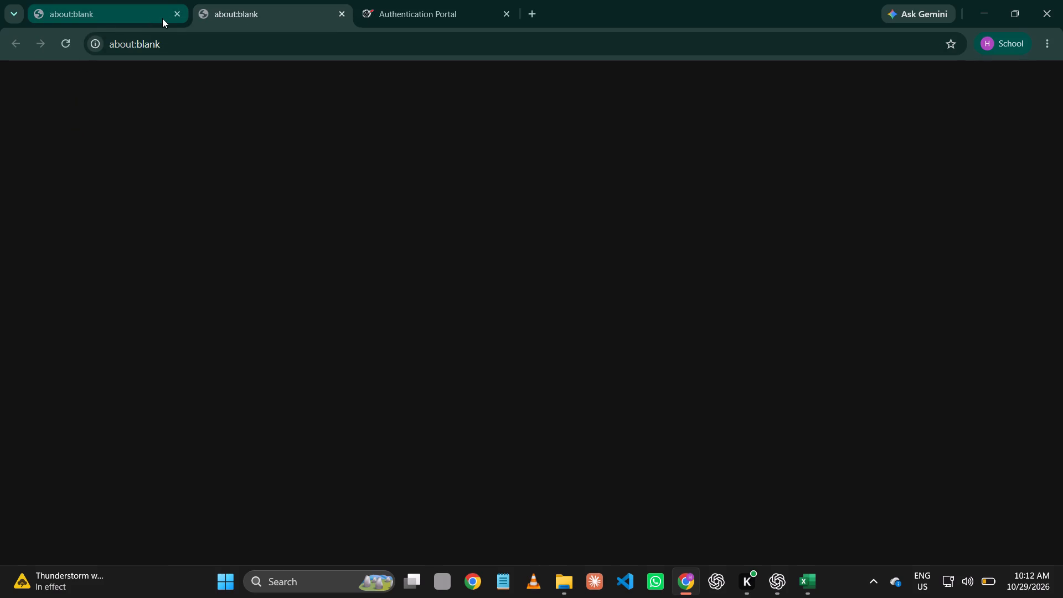
left_click(176, 9)
left_click(176, 14)
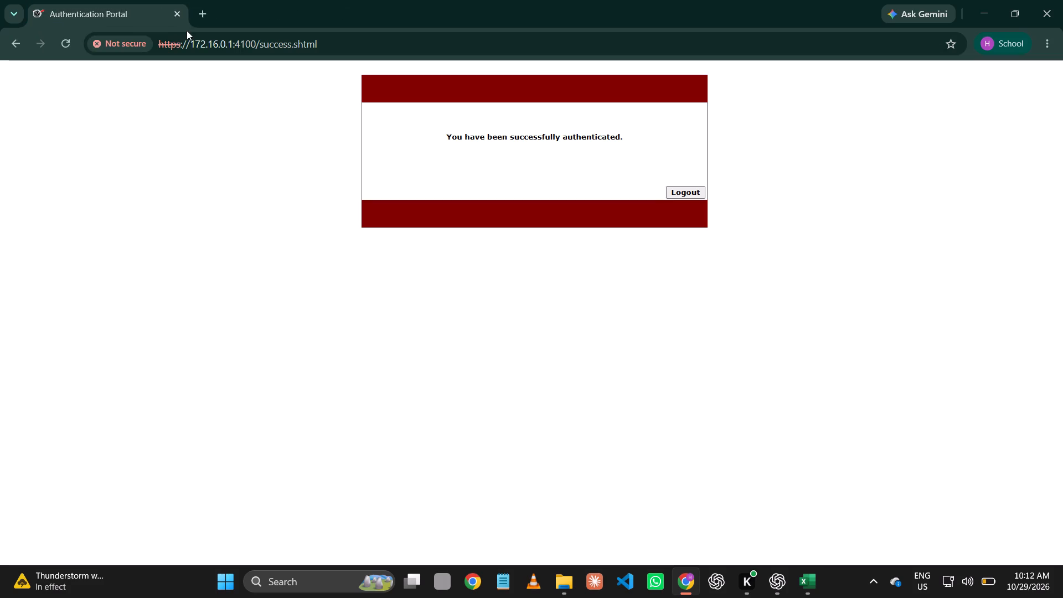
Start a Google search in a new tab by entering "gg".
left_click(200, 14)
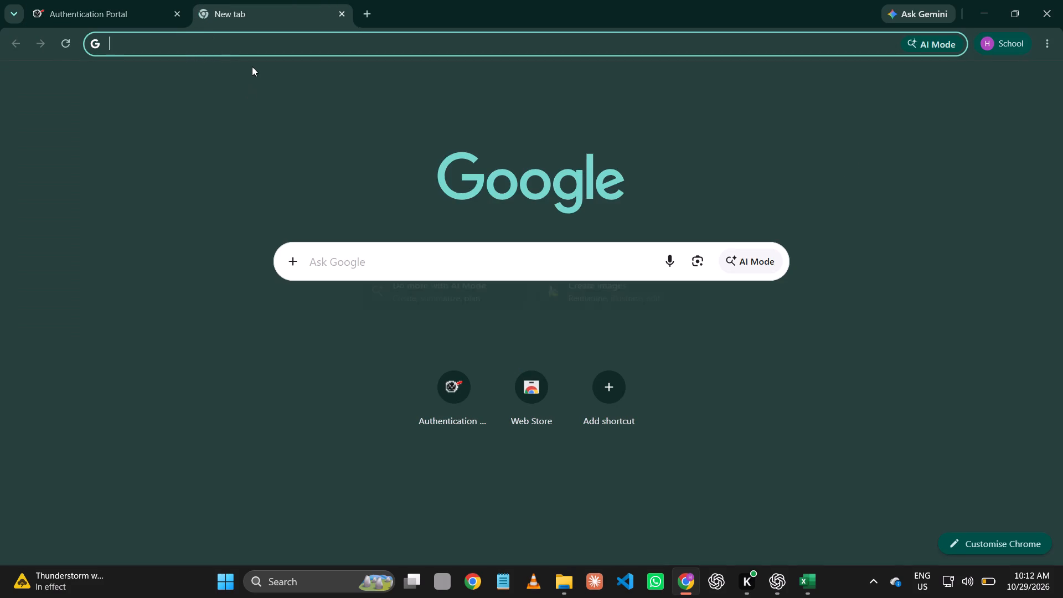
left_click(335, 269)
key("g")
key("g")
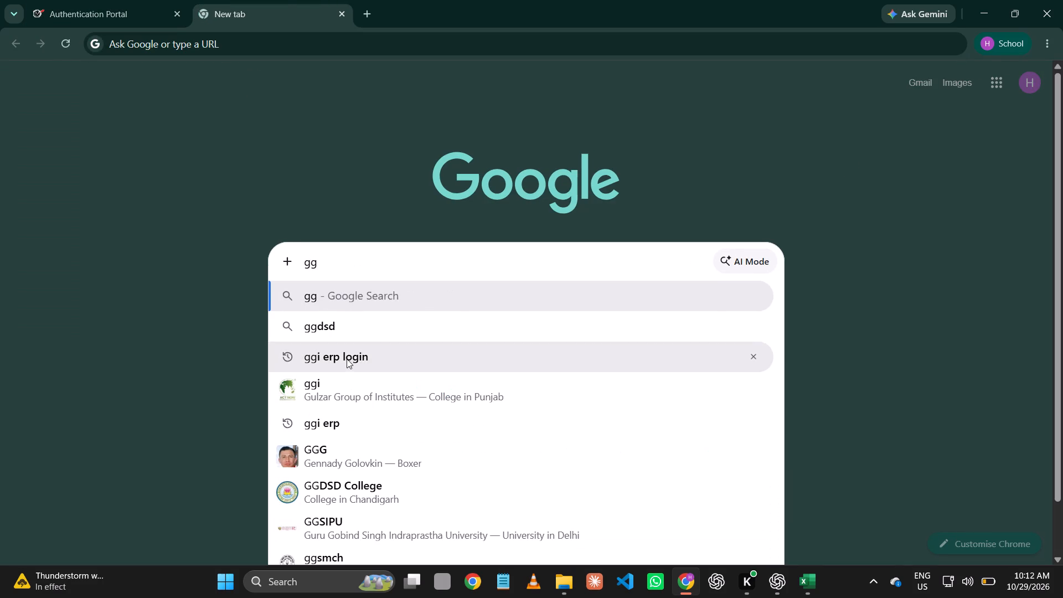
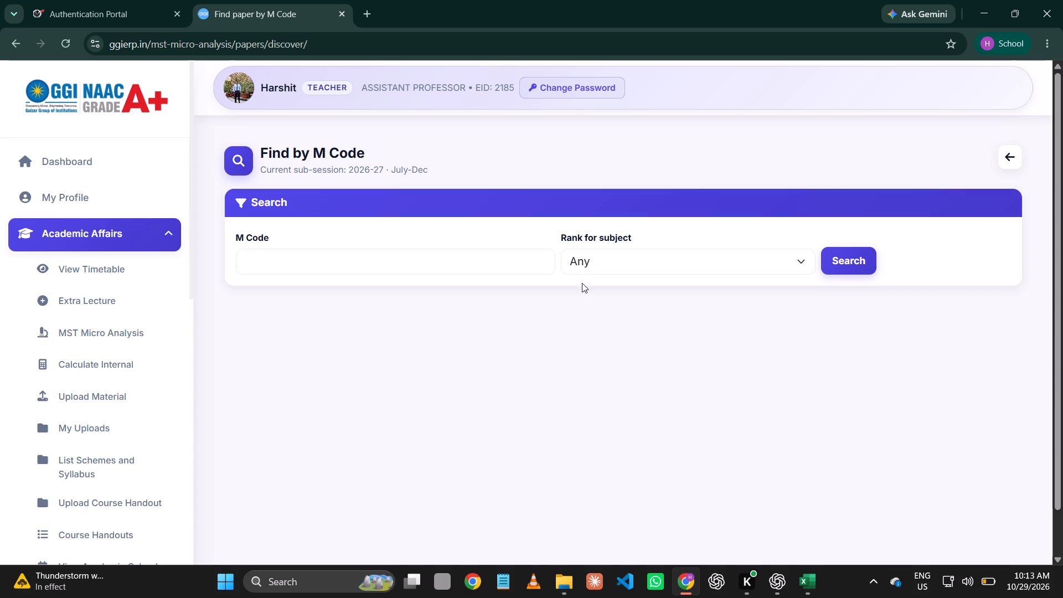
Choose Software Engineering (BTCS50318) as the rank subject for the paper search and make the empty M Code field active.
left_click(742, 259)
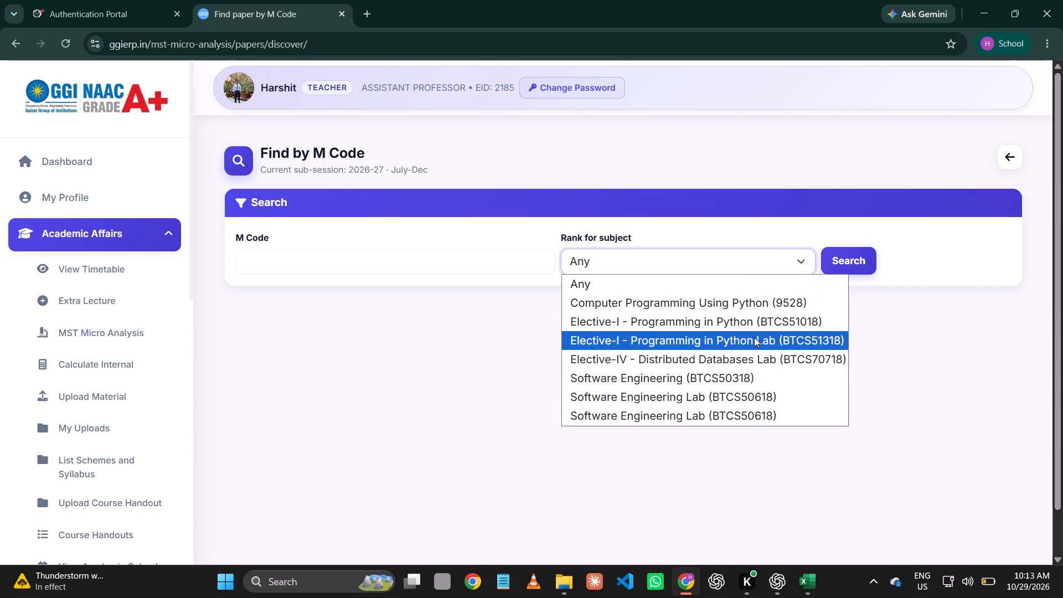
left_click(752, 373)
left_click(393, 261)
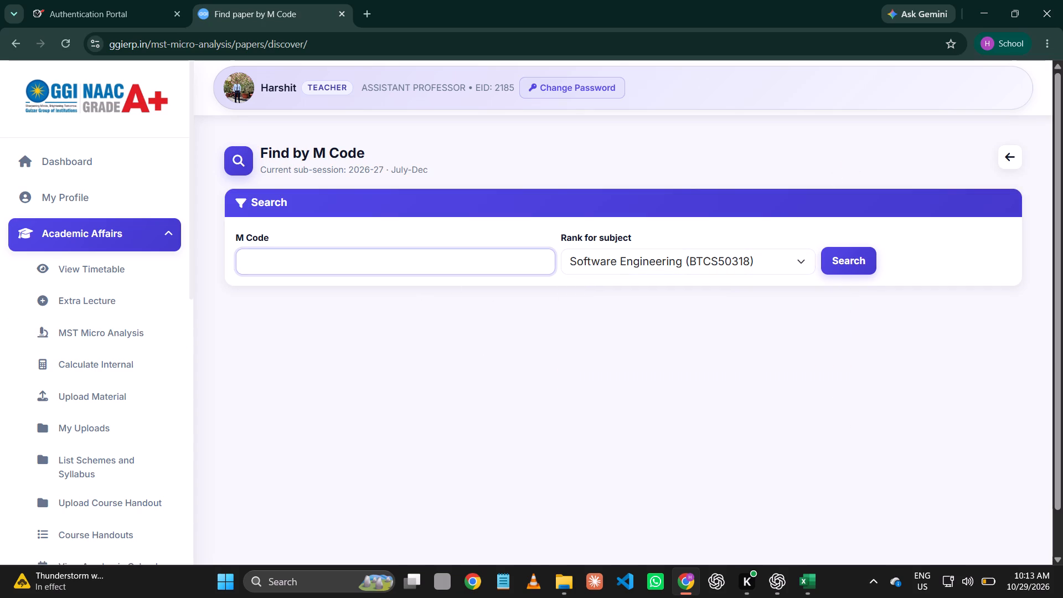
scroll(179, 151, "up", 5)
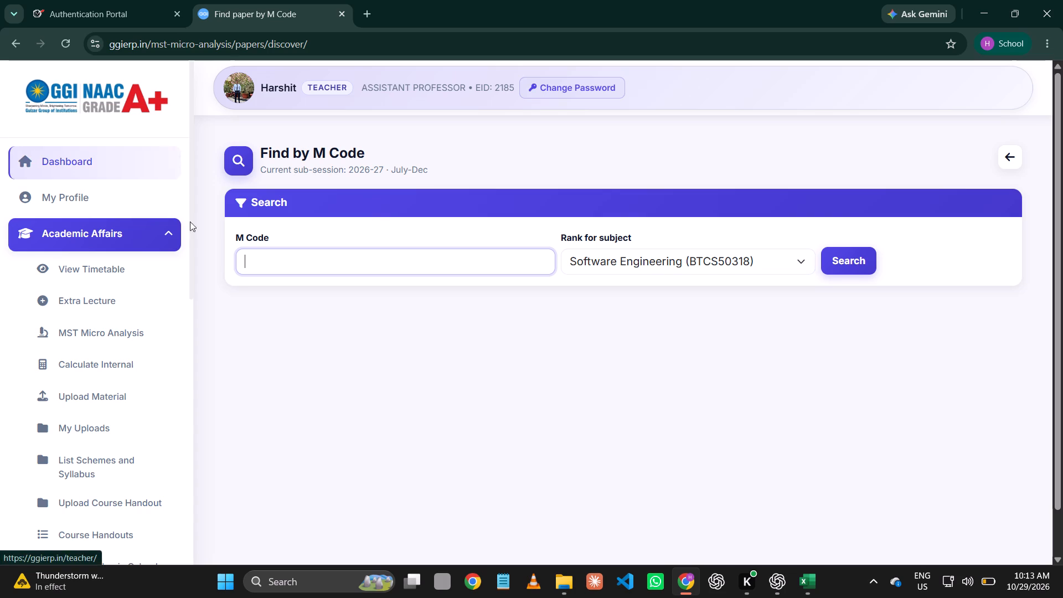
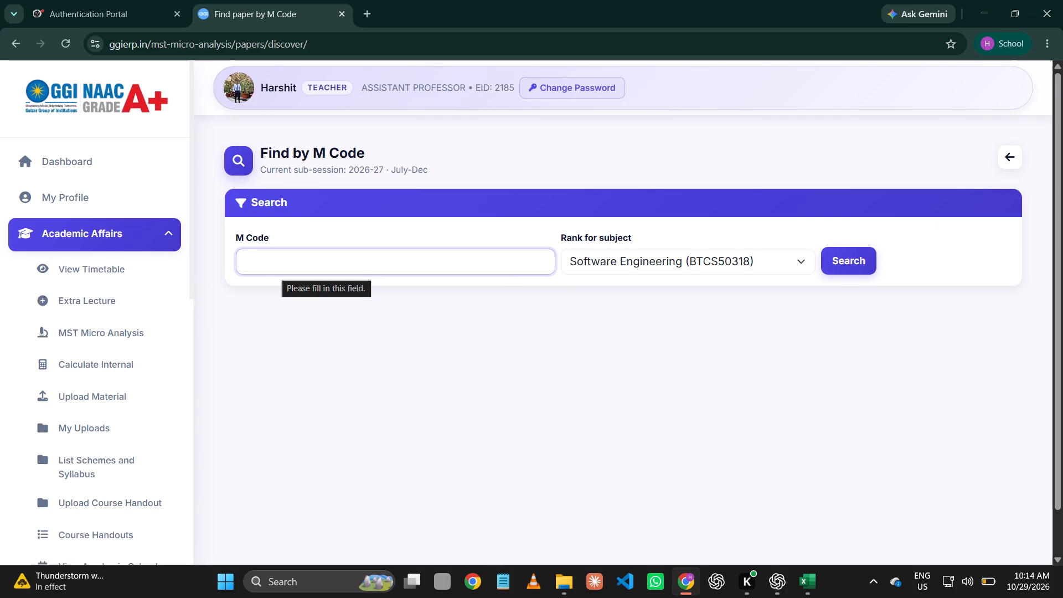
Search for the Software Engineering paper with M Code 78322.
type("78322")
left_click(830, 263)
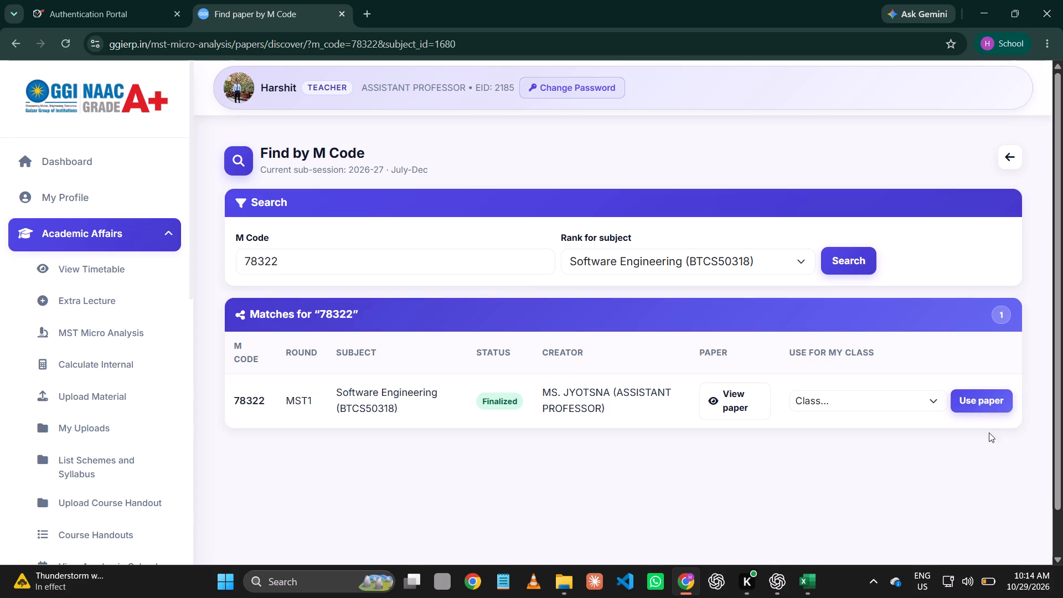
Use paper 78322 for the B.Tech. (Computer Science & Engineering) Y3-C class and dismiss the notification.
left_click(945, 400)
left_click(928, 403)
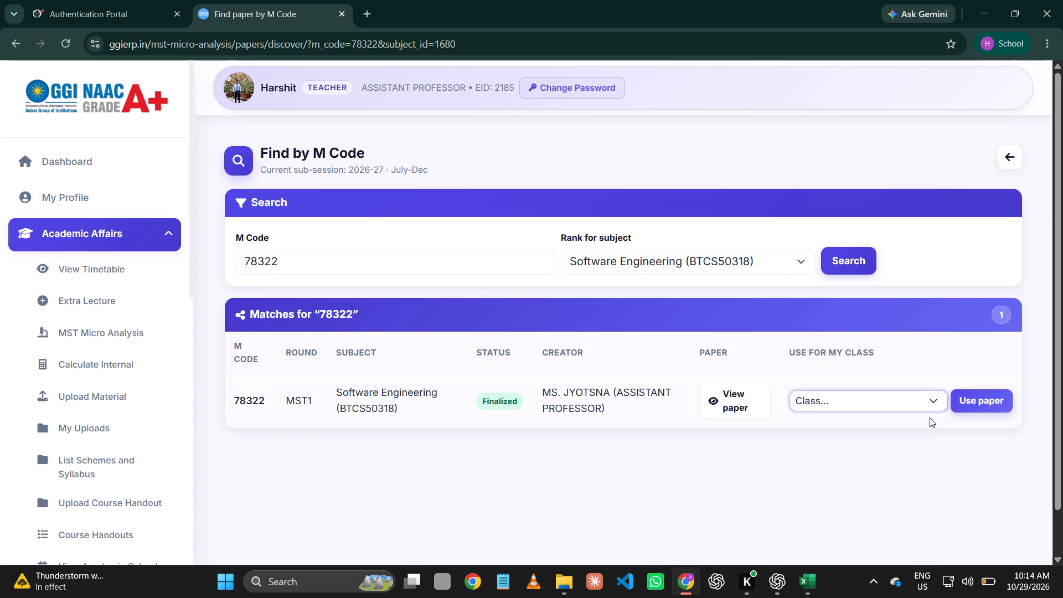
left_click_drag(935, 400, 935, 411)
left_click(944, 437)
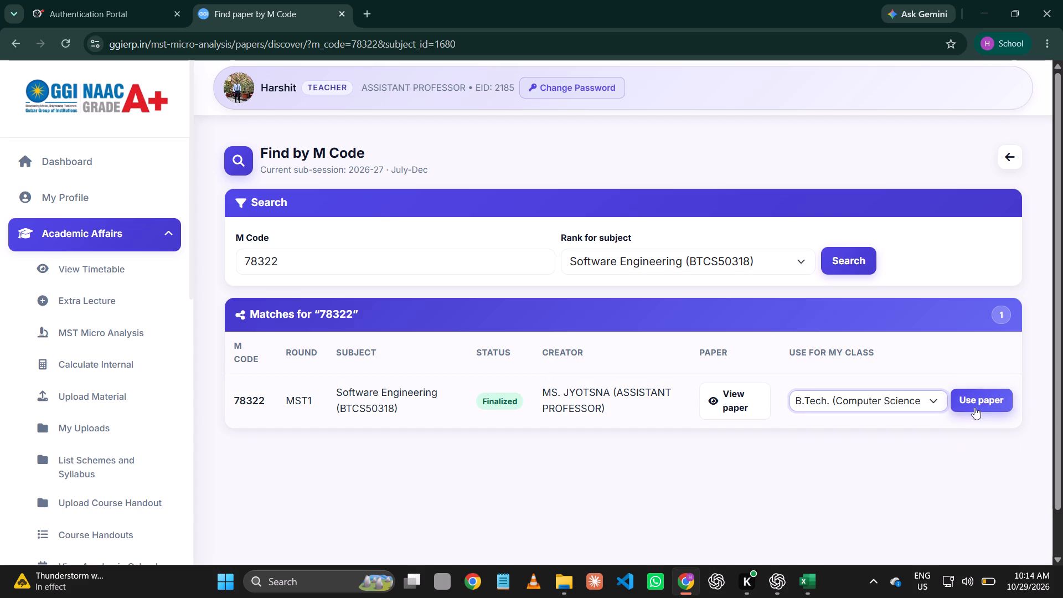
left_click(978, 402)
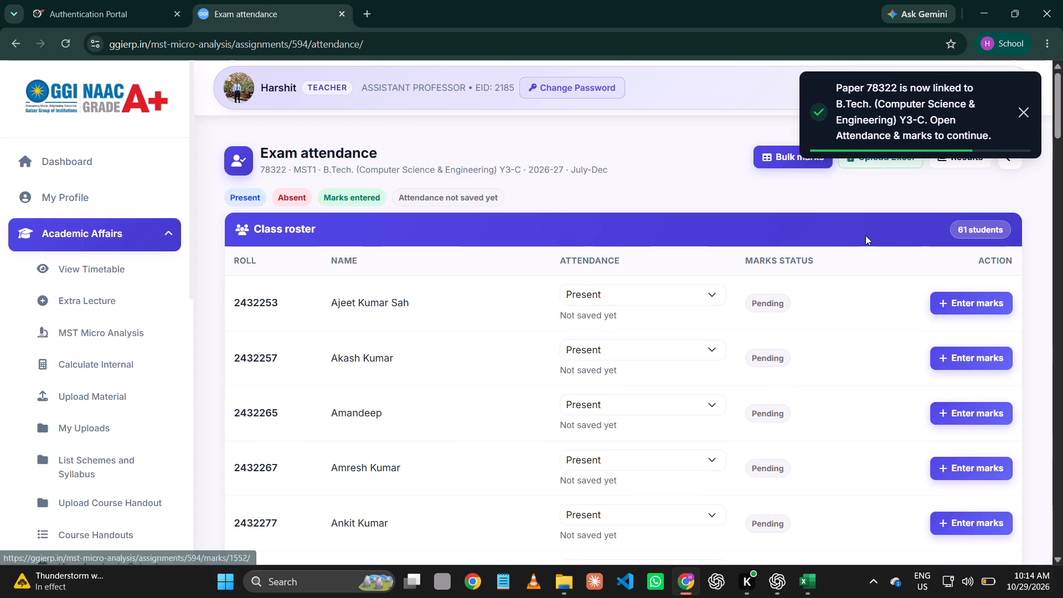
left_click(1024, 109)
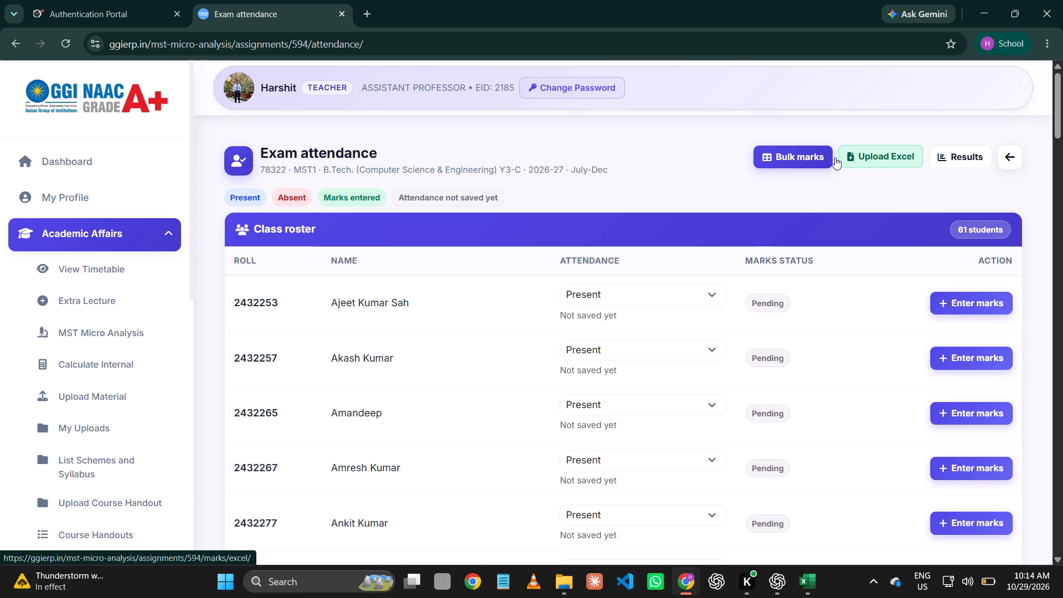
Examine the class roster on the exam attendance page and the bulk marks grid, and return to the attendance page.
scroll(964, 262, "up", 5)
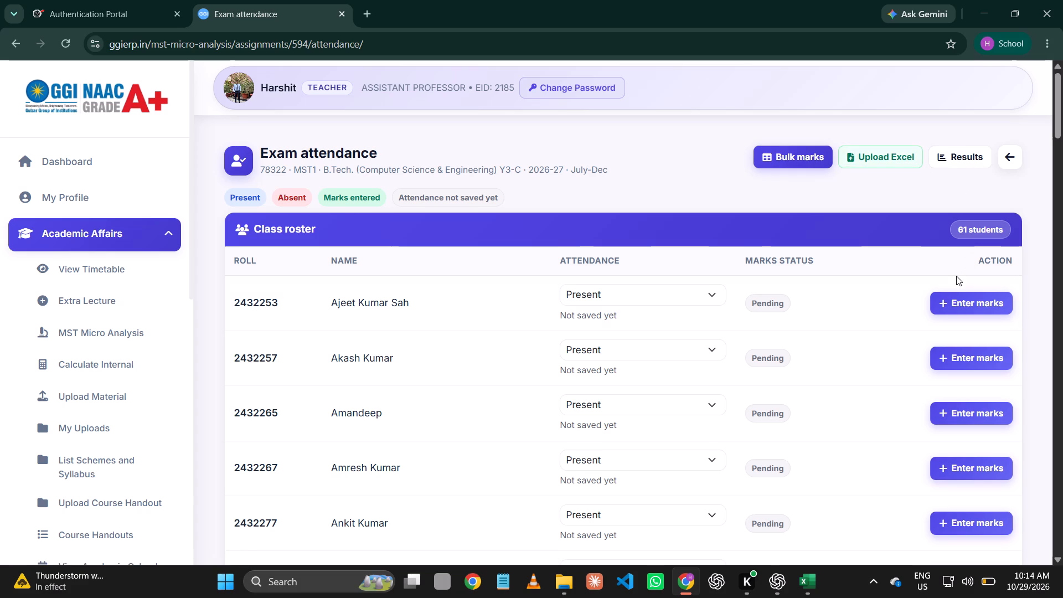
scroll(724, 390, "down", 11)
scroll(724, 390, "up", 11)
scroll(721, 389, "down", 1)
scroll(721, 389, "up", 1)
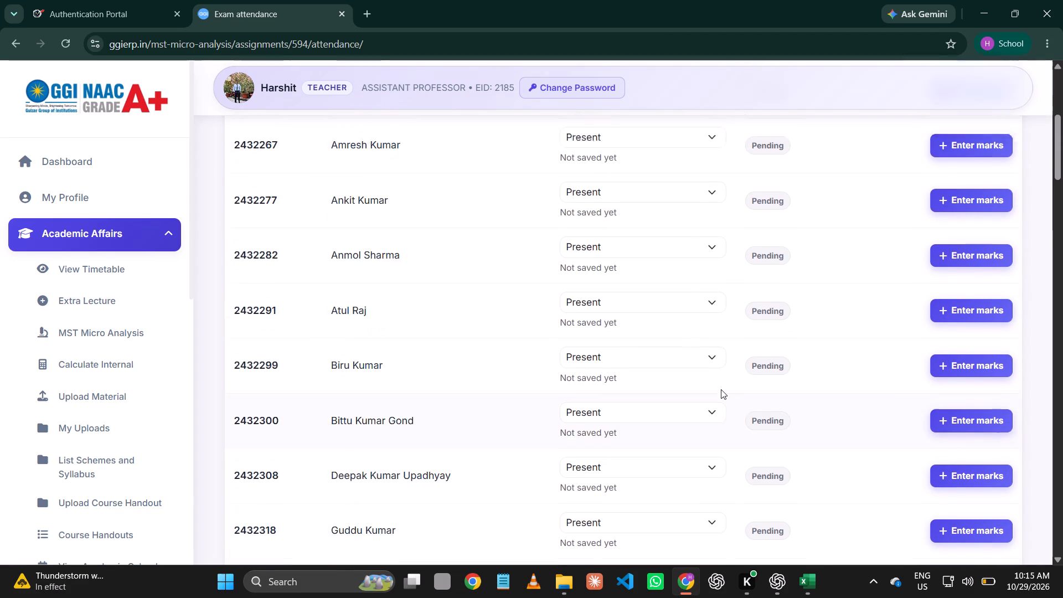
scroll(721, 389, "up", 4)
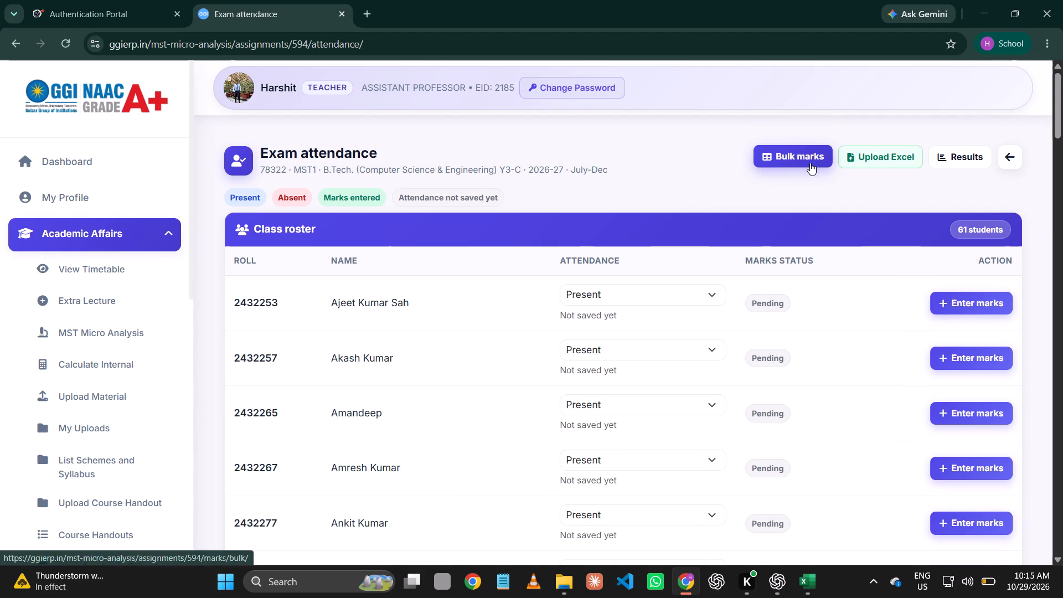
left_click(810, 163)
scroll(613, 432, "down", 4)
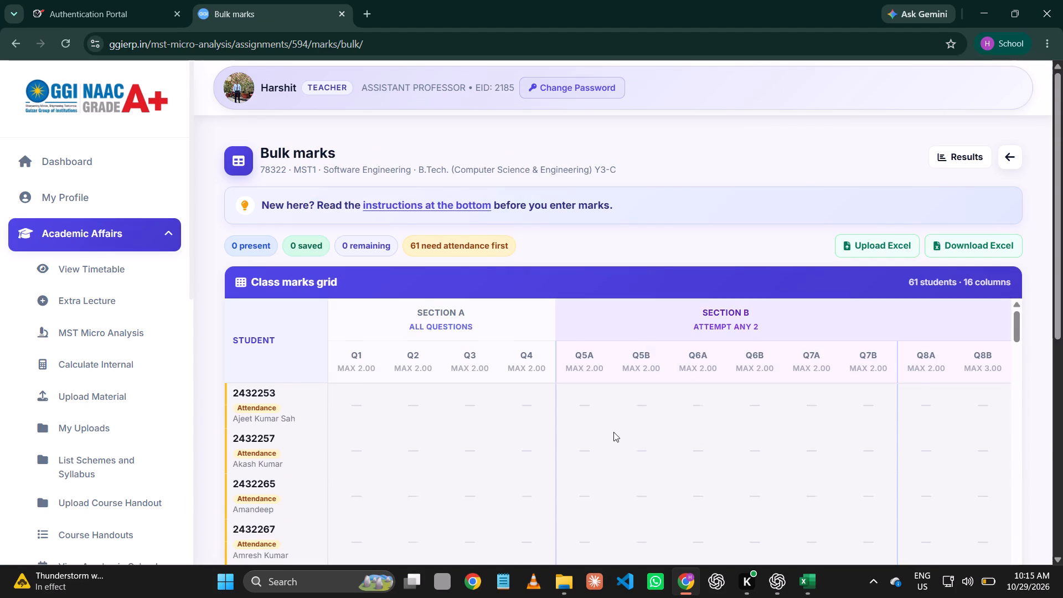
scroll(613, 441, "up", 10)
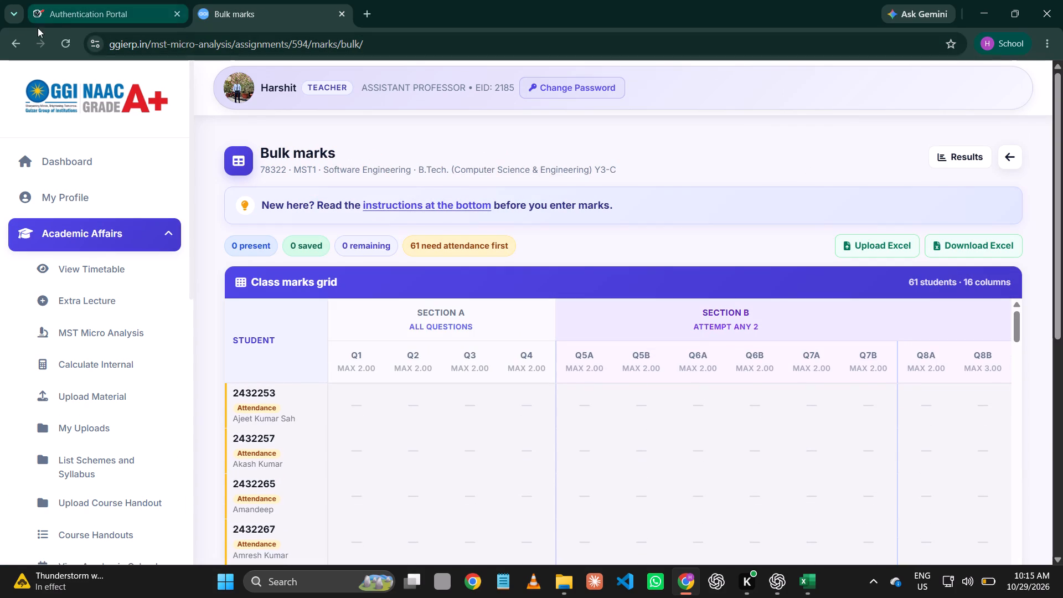
left_click(1000, 156)
Download the sample Excel marks template for paper 78322, open it in Excel and enable editing.
left_click(855, 152)
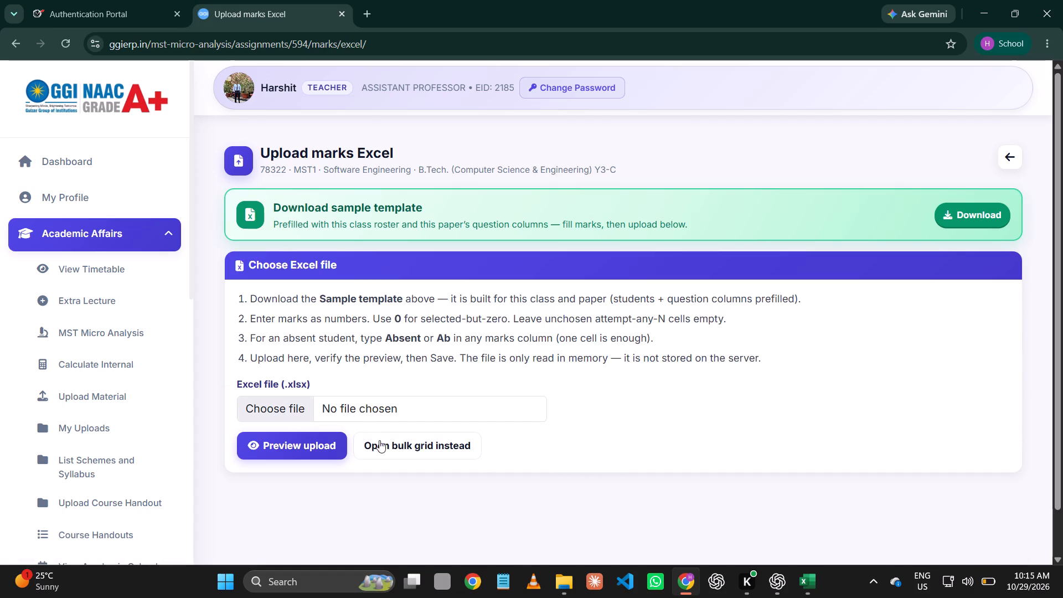
left_click(950, 219)
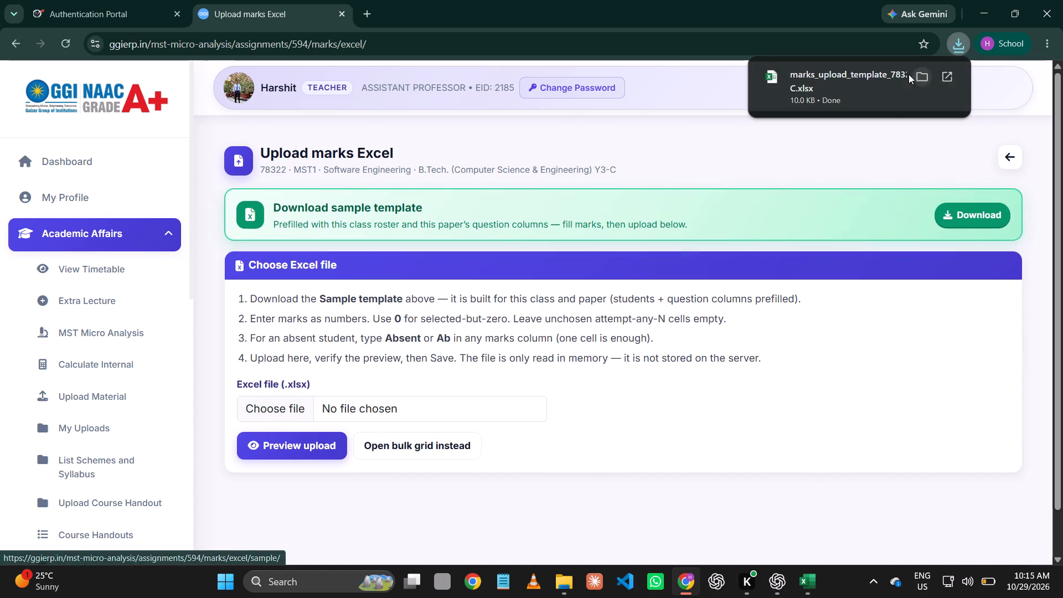
left_click(840, 84)
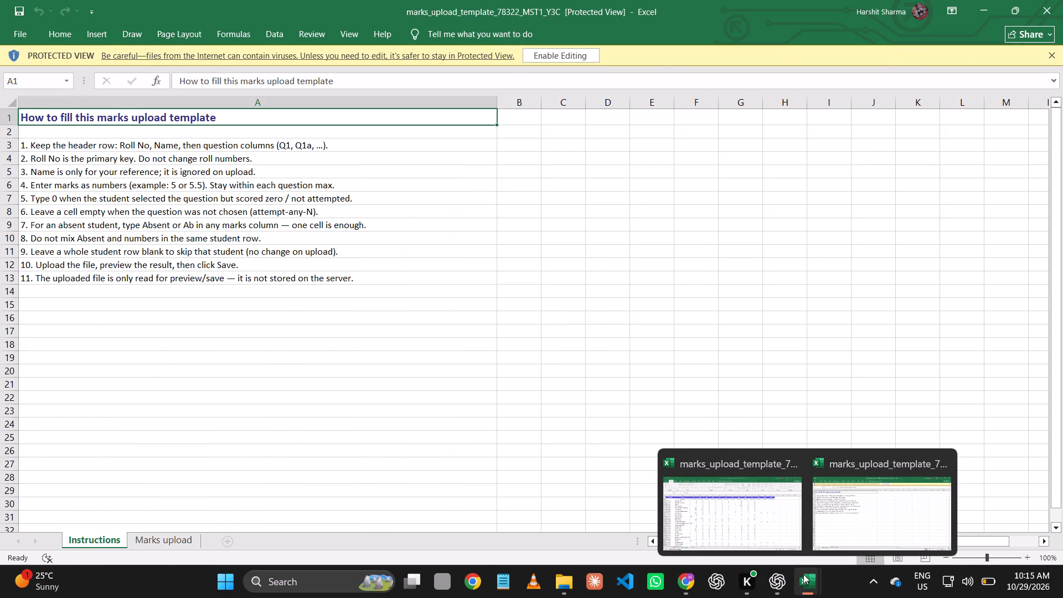
left_click(544, 57)
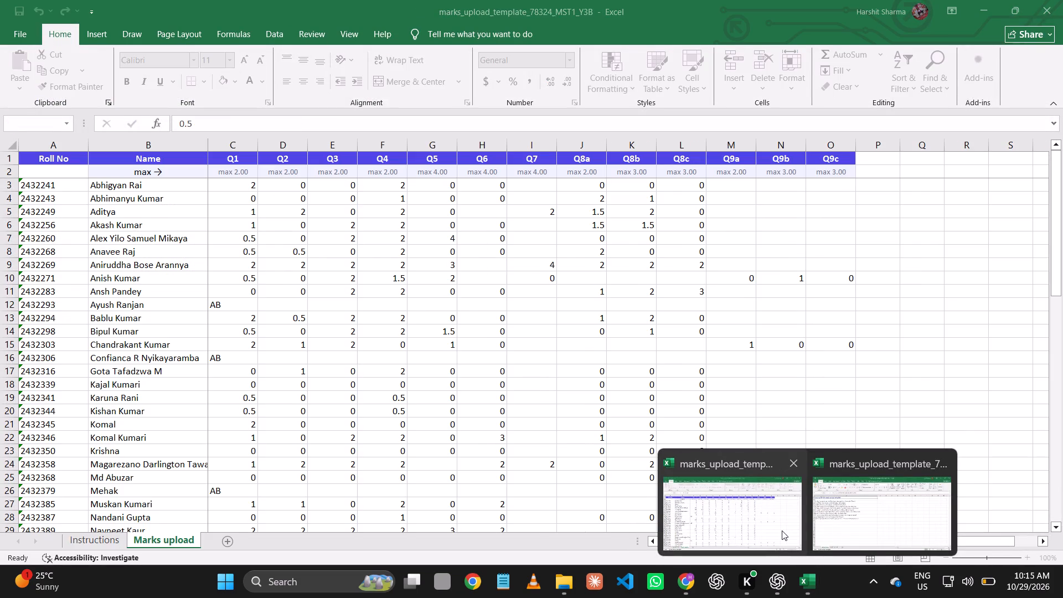
Close the other open workbook, marks_upload_template_78324_MST1_Y3B.
left_click(783, 527)
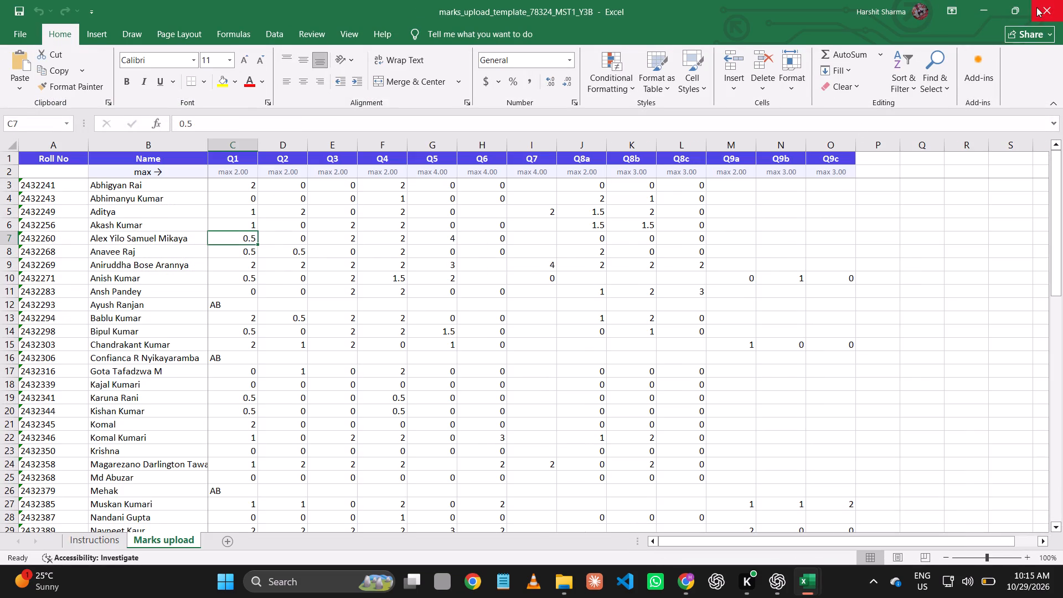
left_click(1036, 7)
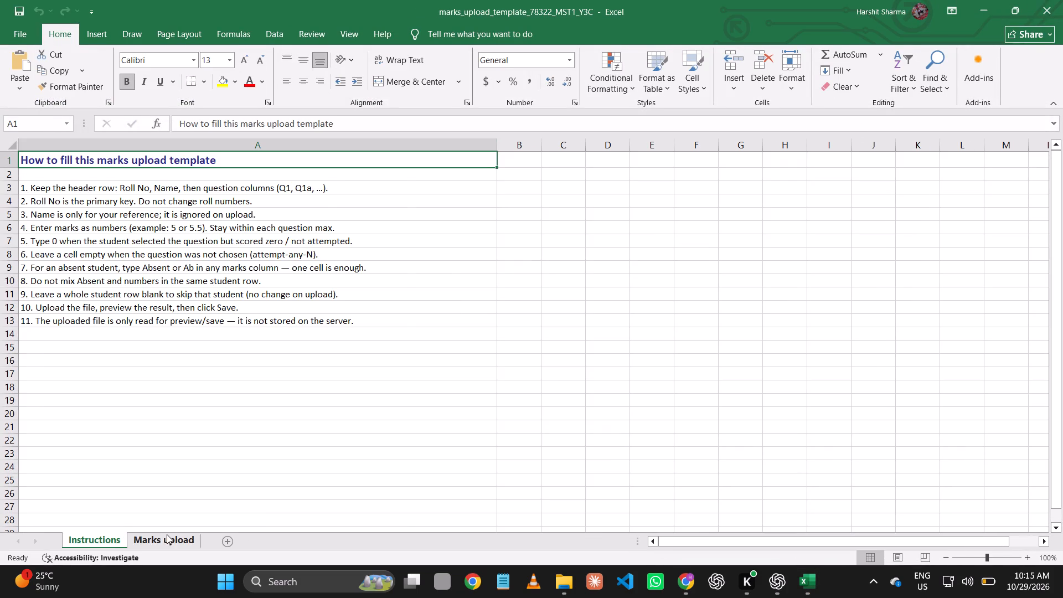
Open the Marks upload sheet of the 78322 template, select the first student's Q1 cell and look through the student list.
left_click(157, 537)
left_click(235, 187)
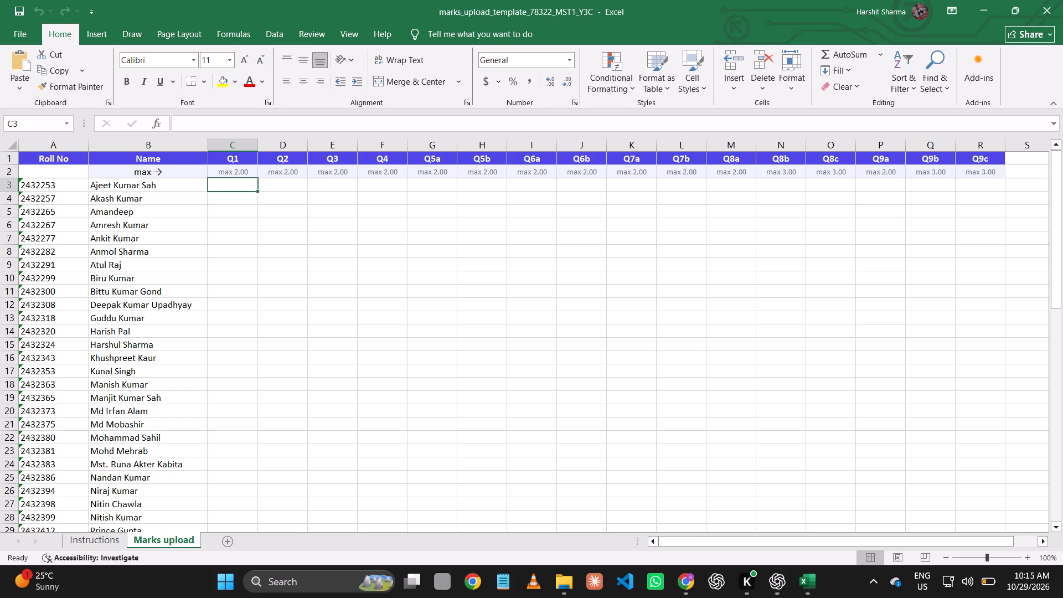
scroll(155, 389, "down", 15)
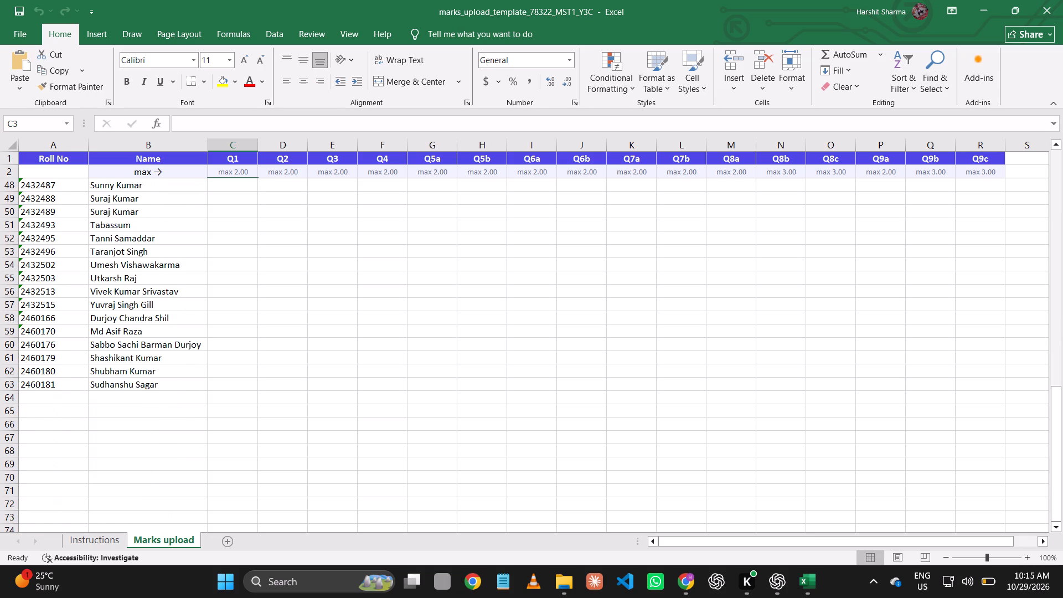
scroll(155, 389, "up", 17)
scroll(155, 389, "up", 6)
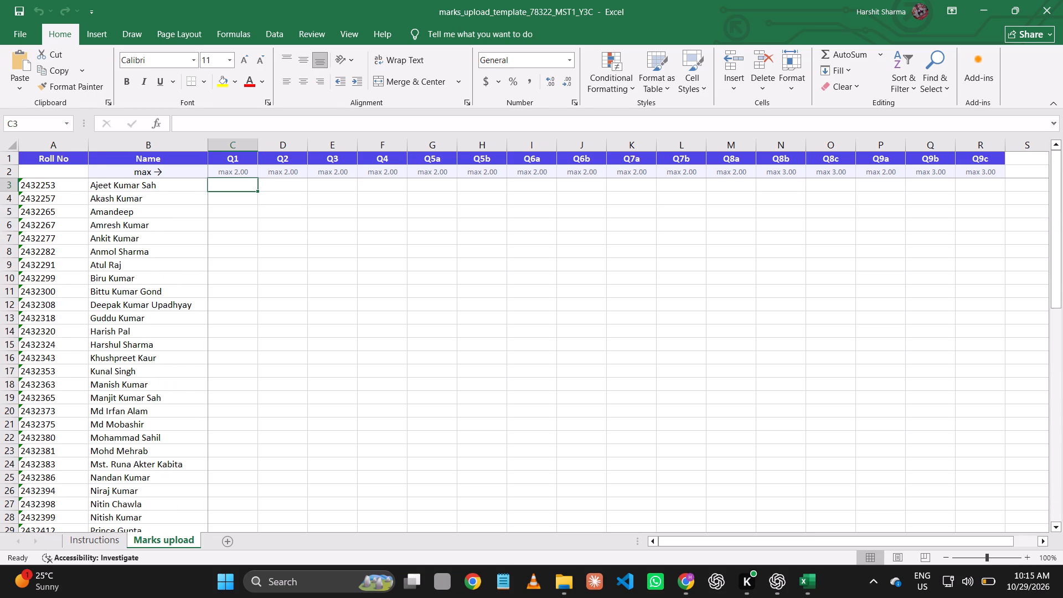
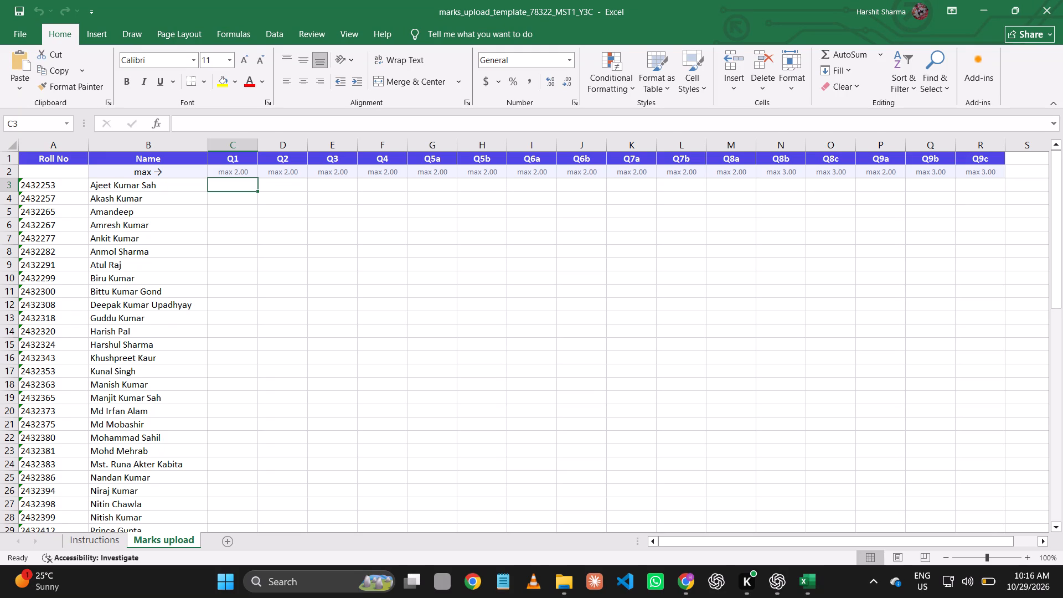
Enter a mark of 0 for the first student in each question from Q1 through Q6a.
key("0")
key("Right")
key("0")
key("Right")
key("0")
key("Right")
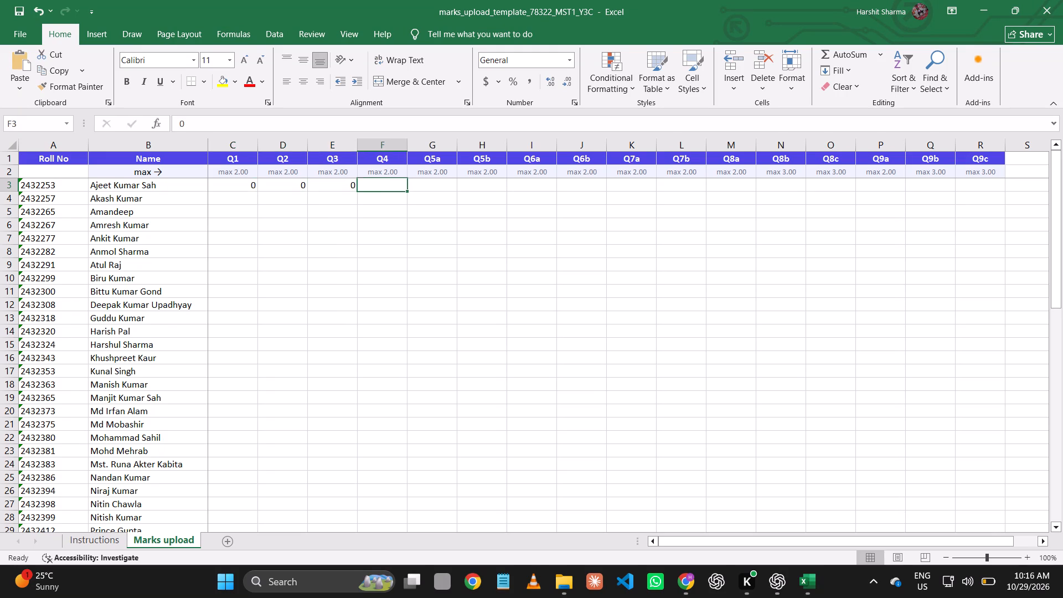
key("0")
key("Right")
key("0")
key("Right")
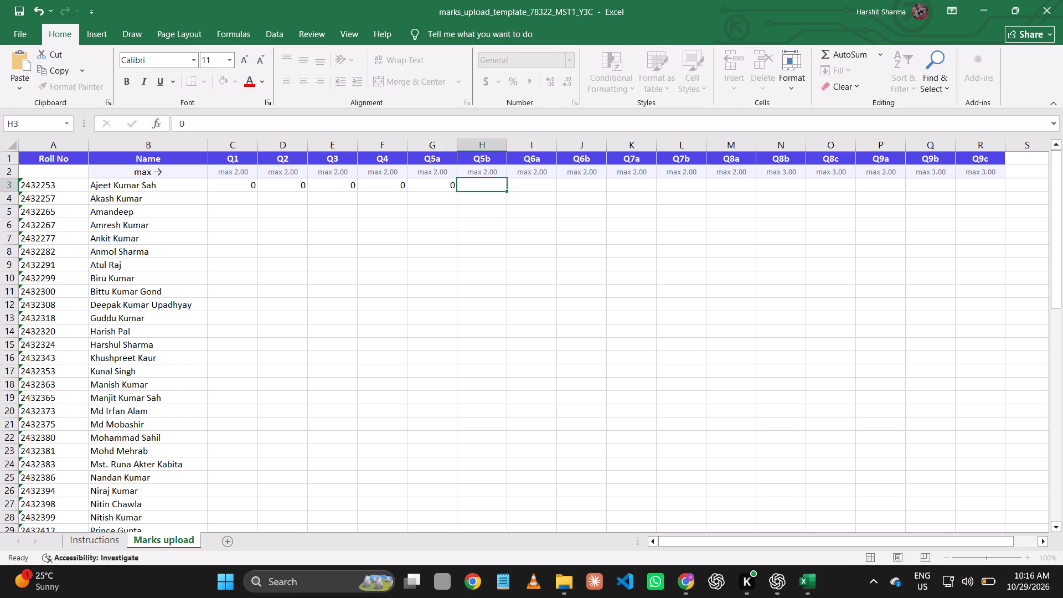
key("0")
key("Right")
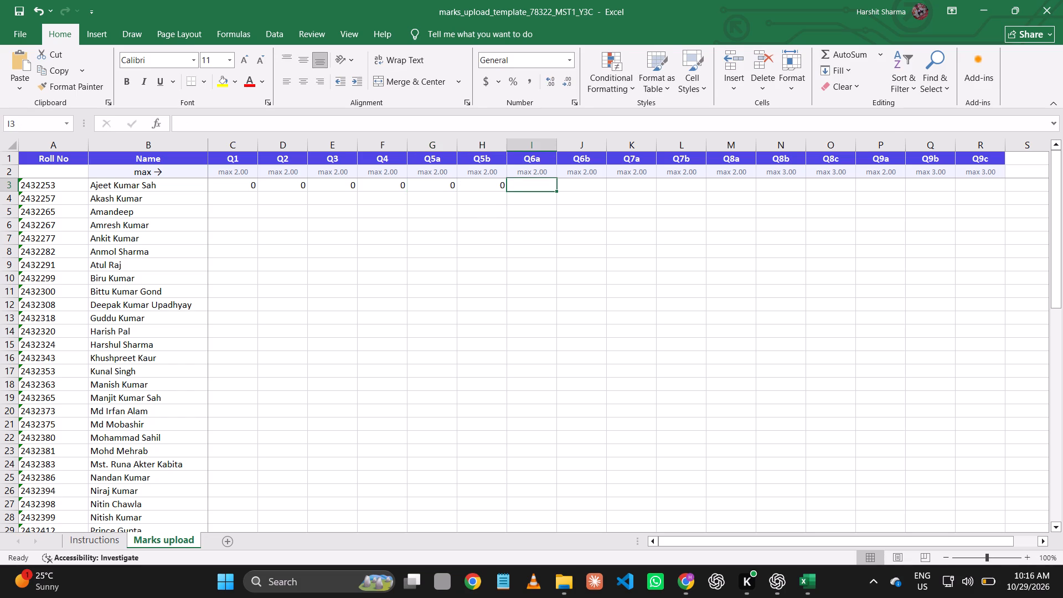
key("0")
key("Right")
key("Right")
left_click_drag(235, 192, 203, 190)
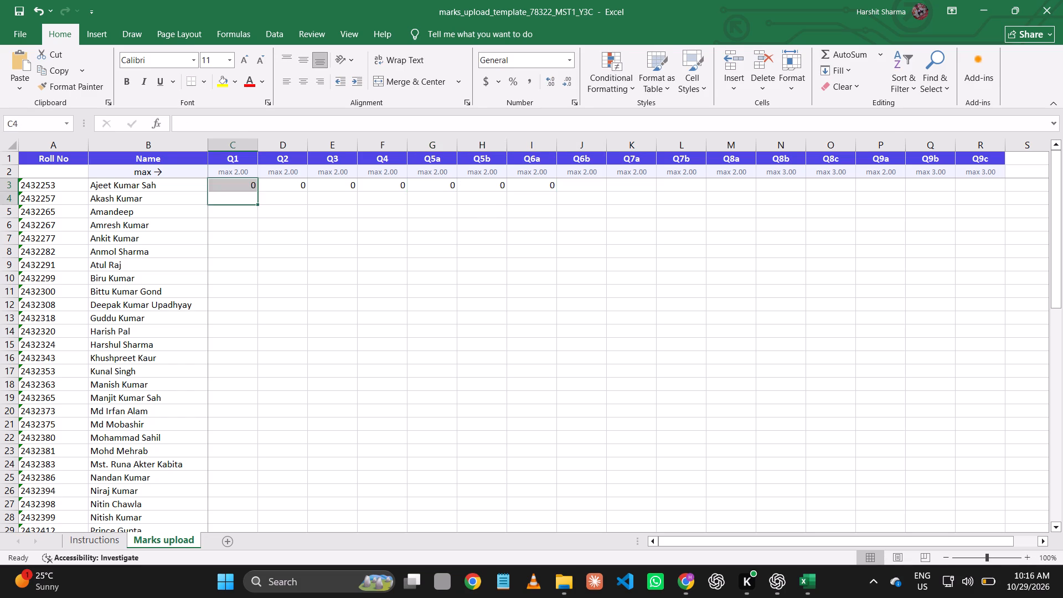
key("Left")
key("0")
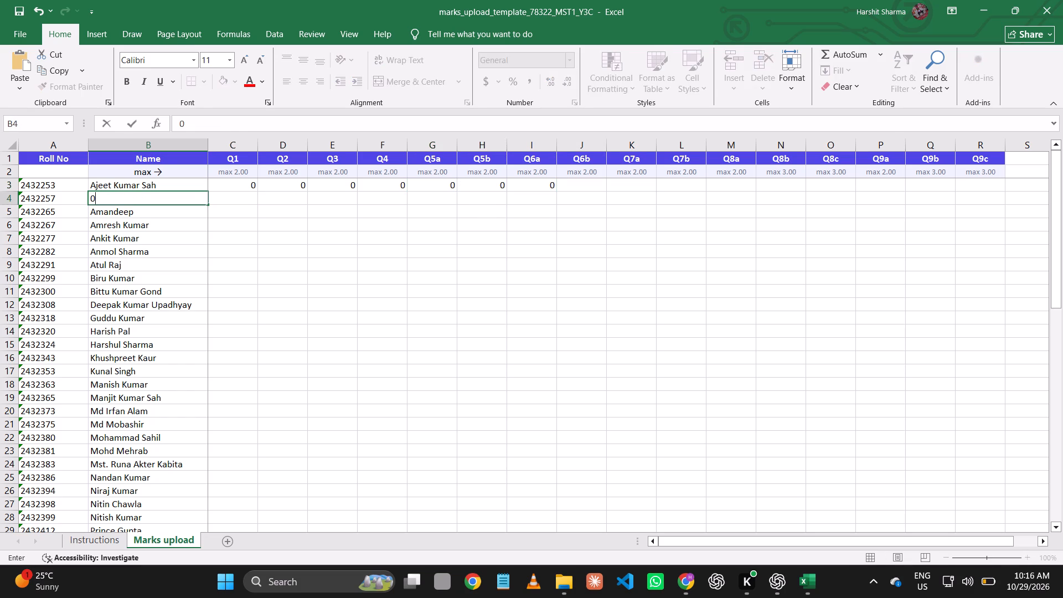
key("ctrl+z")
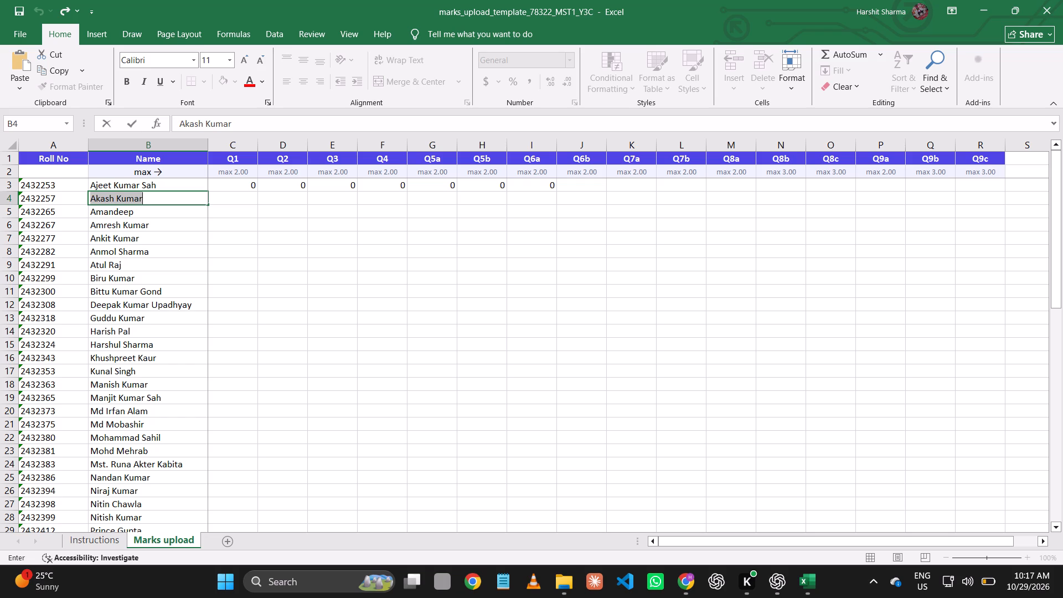
Enter 0 for the first student in Q6b, Q8a, Q8b and Q8c, leaving Q7a and Q7b blank.
left_click(575, 185)
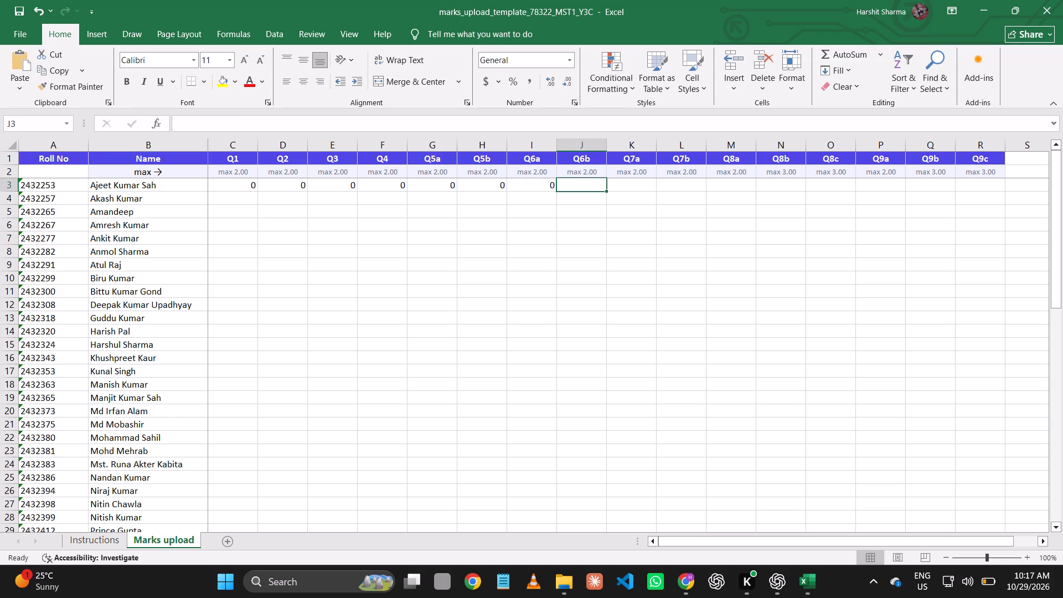
key("0")
key("Right")
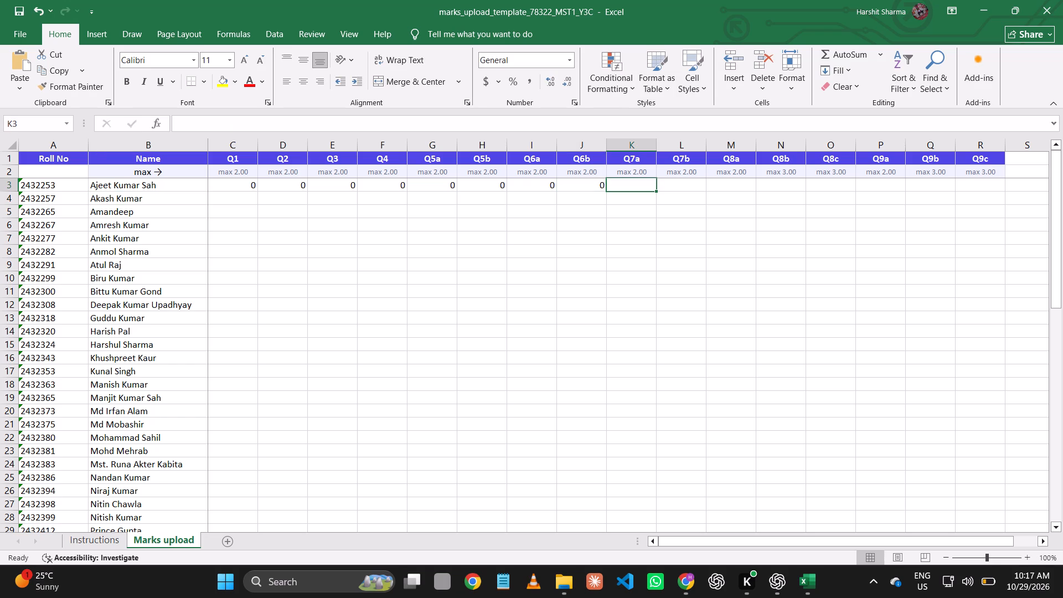
key("Right")
key("Right")
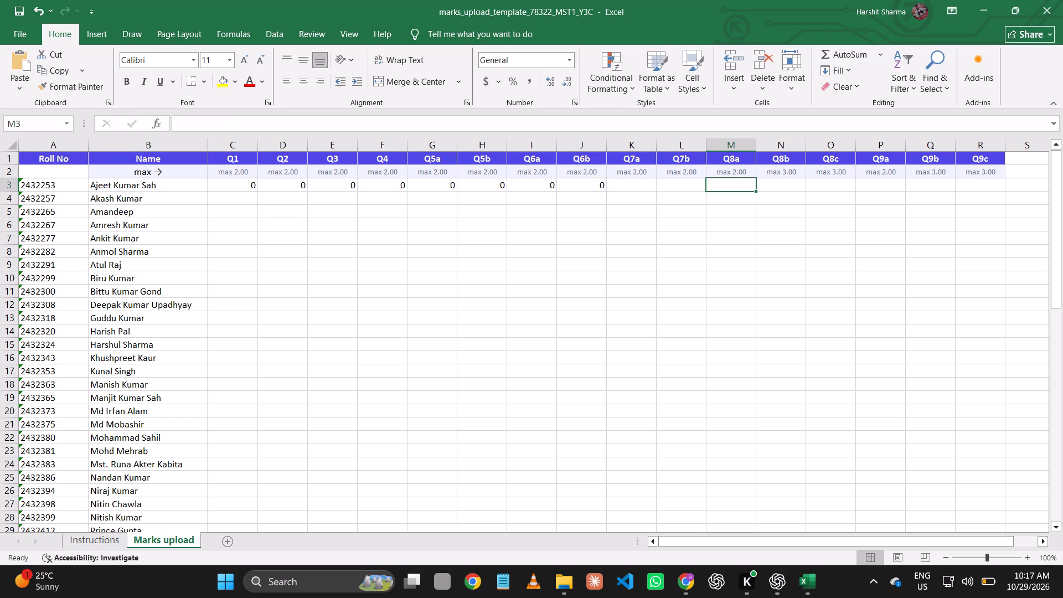
key("0")
key("Right")
key("0")
key("Right")
key("0")
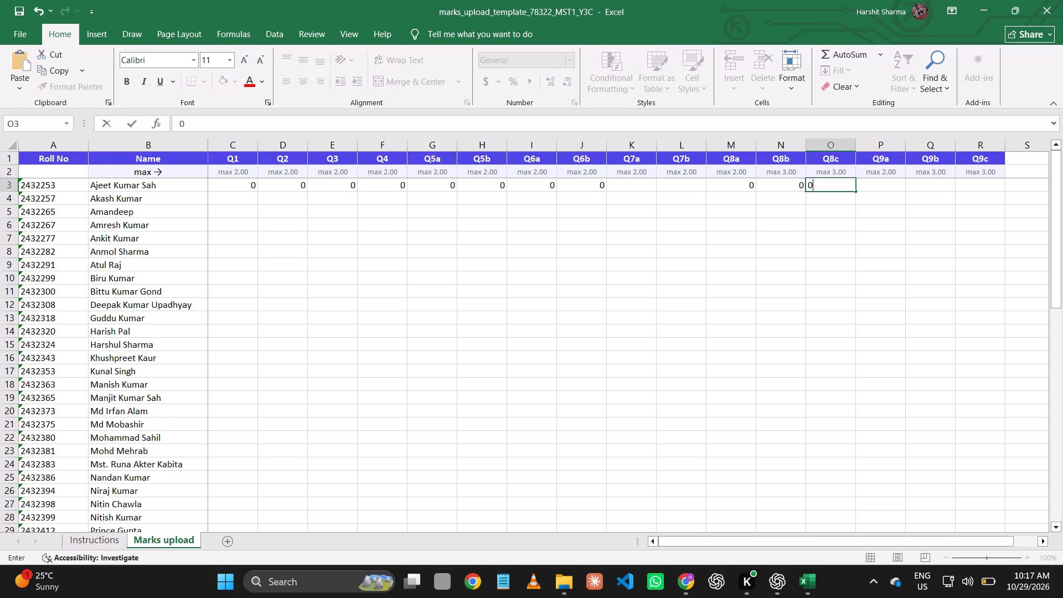
key("Down")
Select the second student's Q1 cell and save the marks workbook.
key("Left")
key("Left")
key("Left")
key("Left")
key("Left")
key("Left")
key("Left")
key("Left")
key("Left")
key("Left")
key("Left")
key("Left")
key("Left")
key("Left")
key("Left")
key("Left")
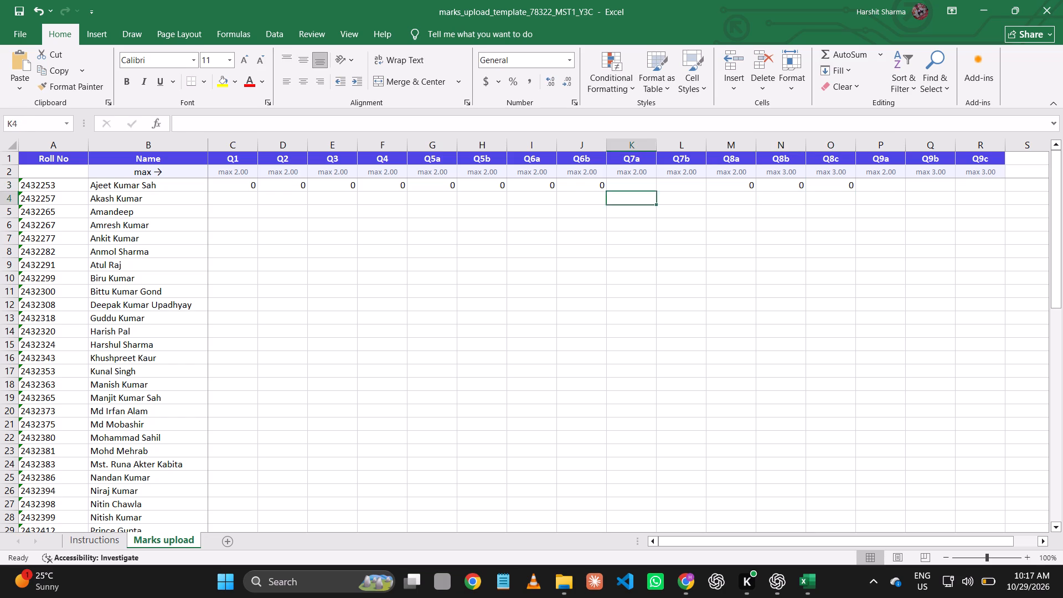
key("Right")
key("Right")
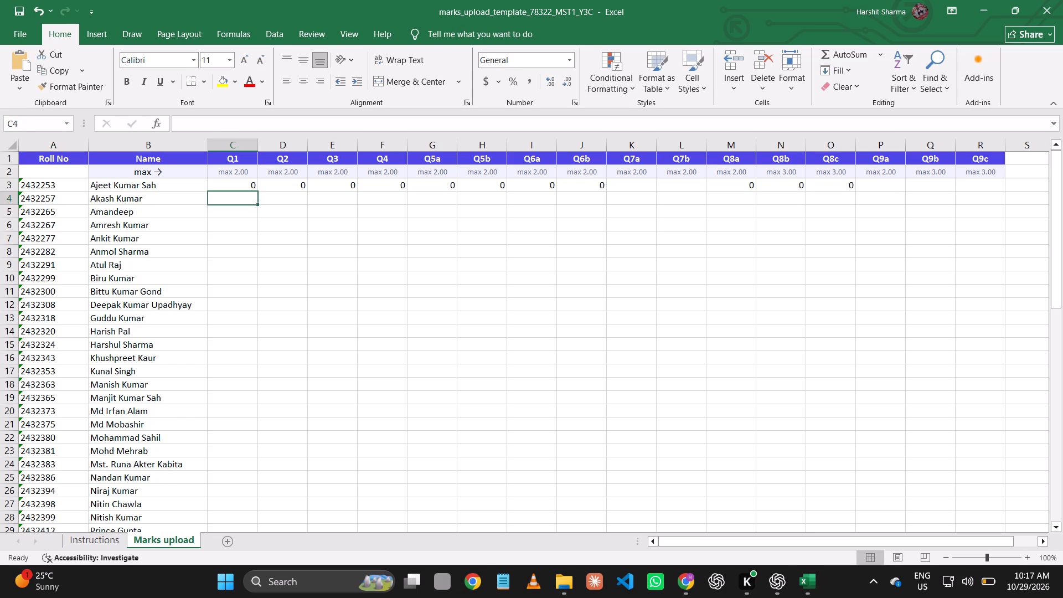
key("ctrl+s")
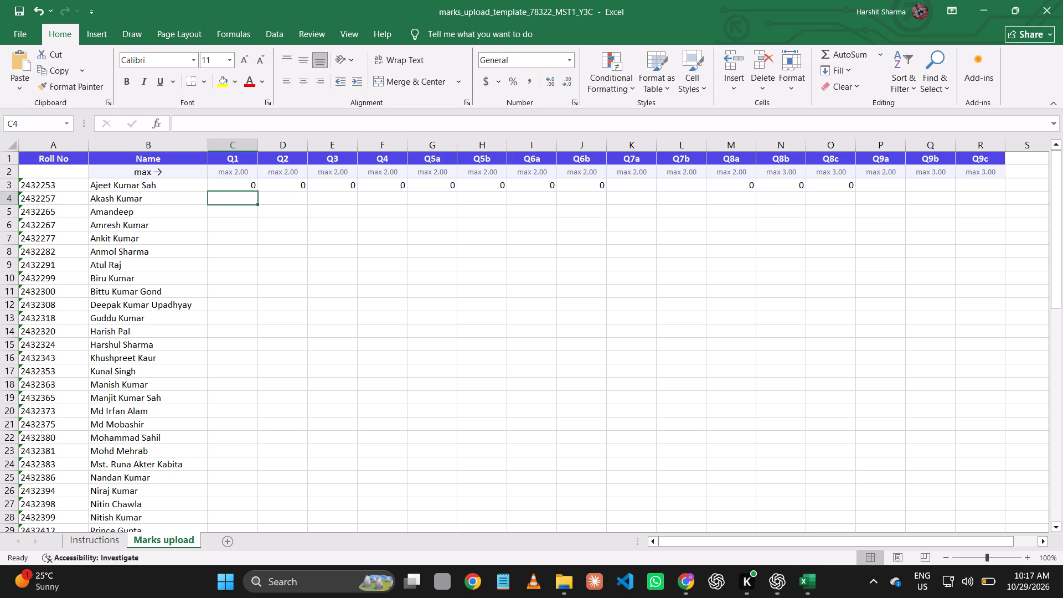
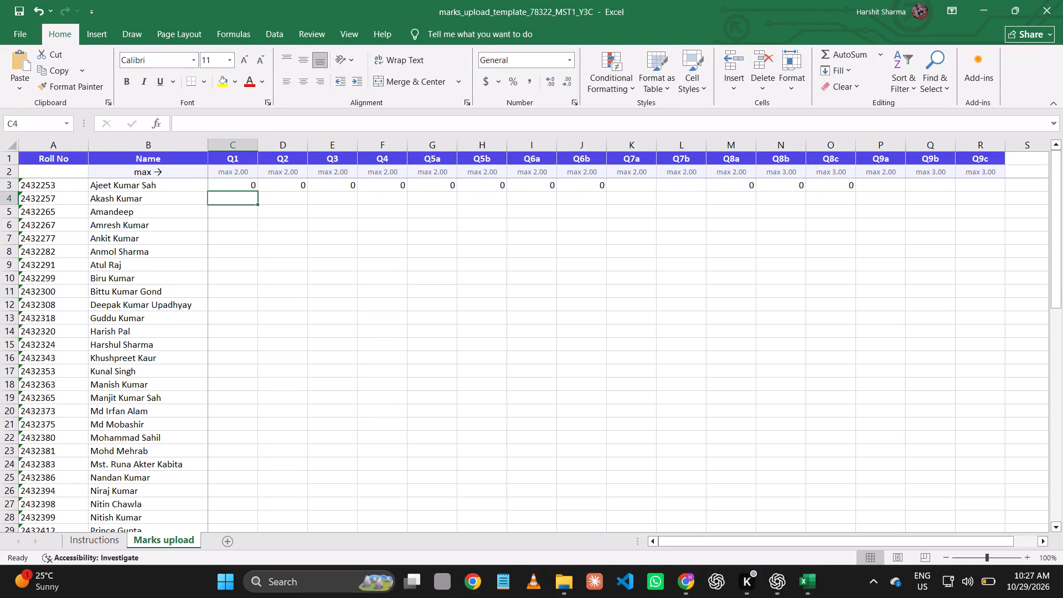
Enter a mark of 0 for the student in row 13 in each question from Q1 through Q6b.
left_click(220, 318)
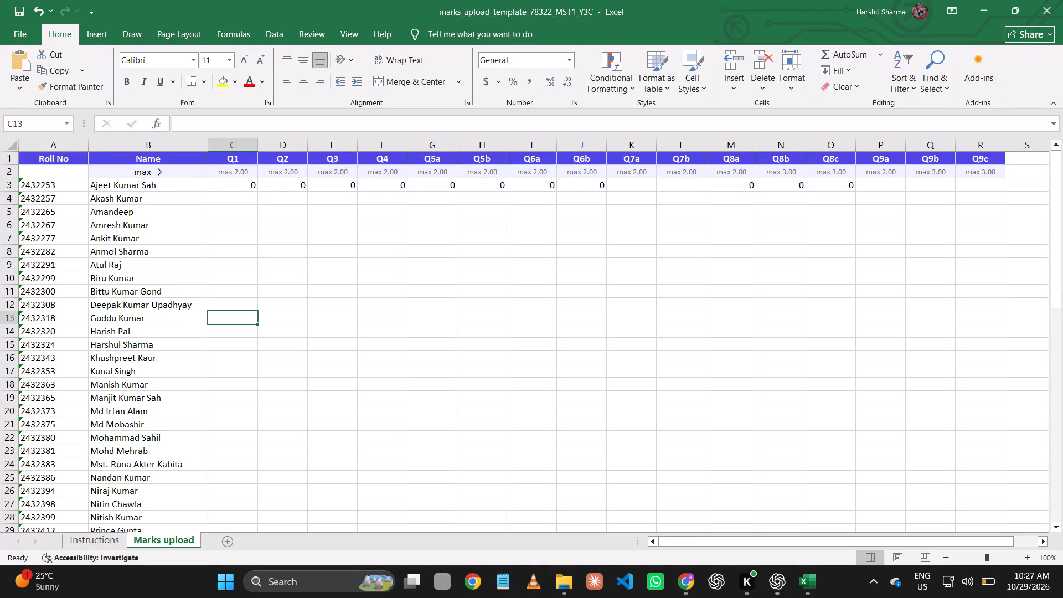
key("0")
key("Right")
key("0")
key("Right")
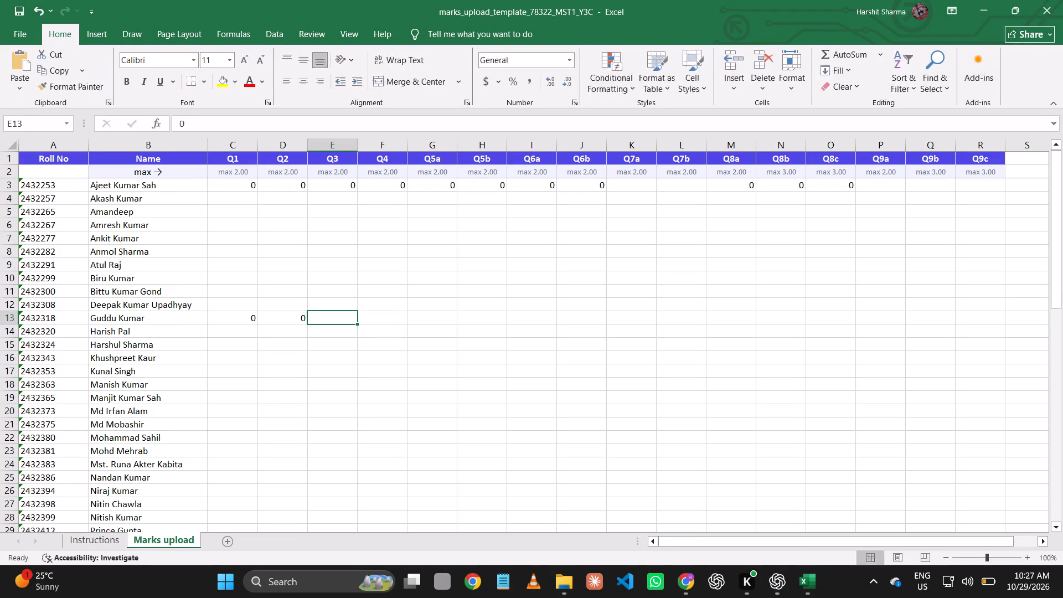
key("0")
key("Right")
key("0")
key("Right")
key("0")
key("Right")
key("0")
key("Right")
key("0")
key("Right")
key("0")
key("Right")
Enter 0 for the row 13 student in Q8a, Q8b and Q8c, leaving Q7a and Q7b blank.
key("0")
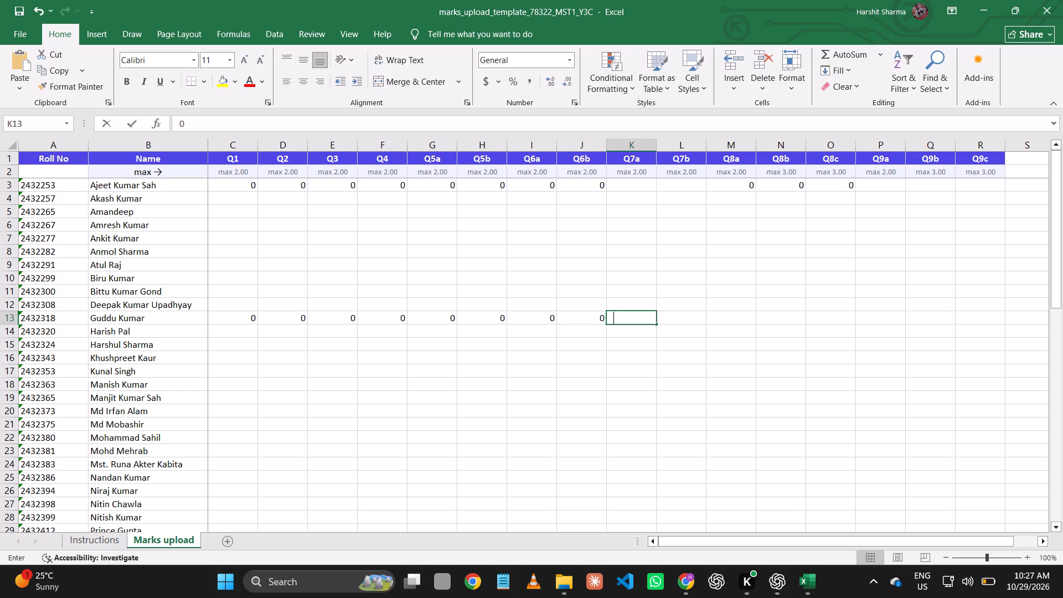
key("BackSpace")
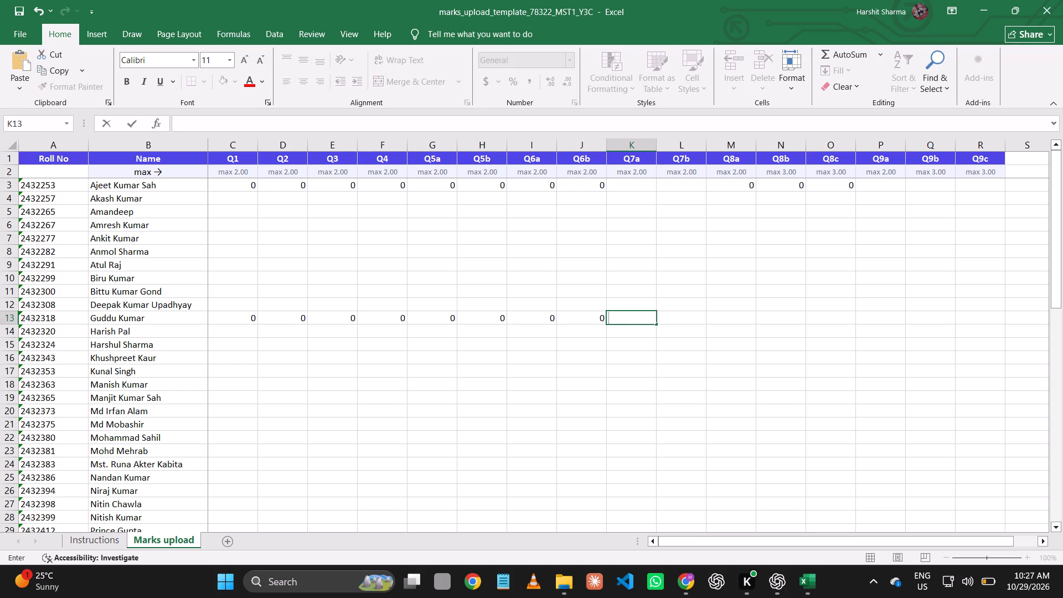
key("Right")
key("Right")
key("Right")
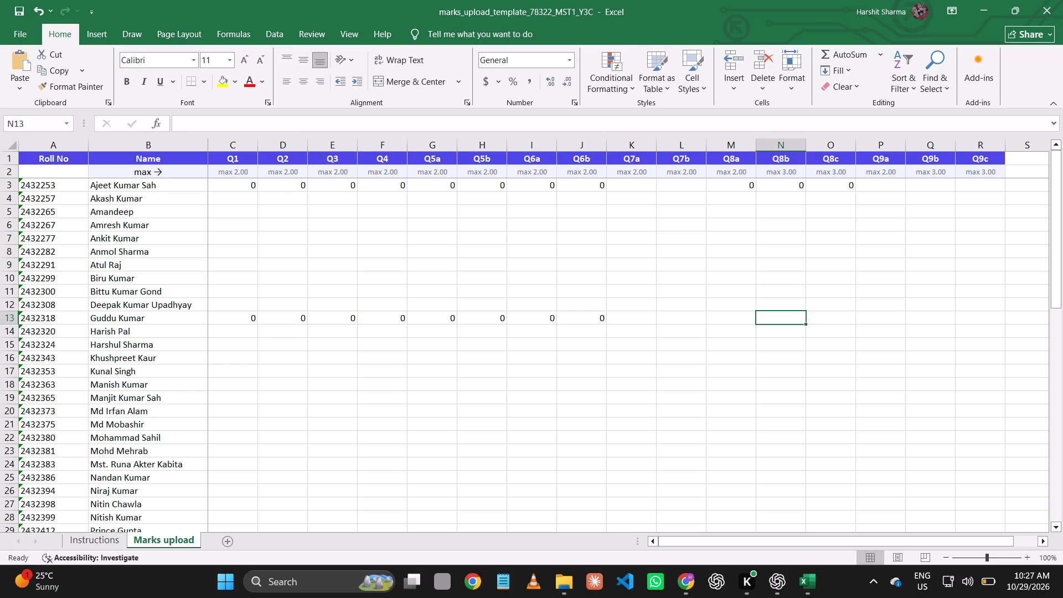
key("Left")
key("0")
key("Right")
key("0")
key("Right")
key("0")
key("Right")
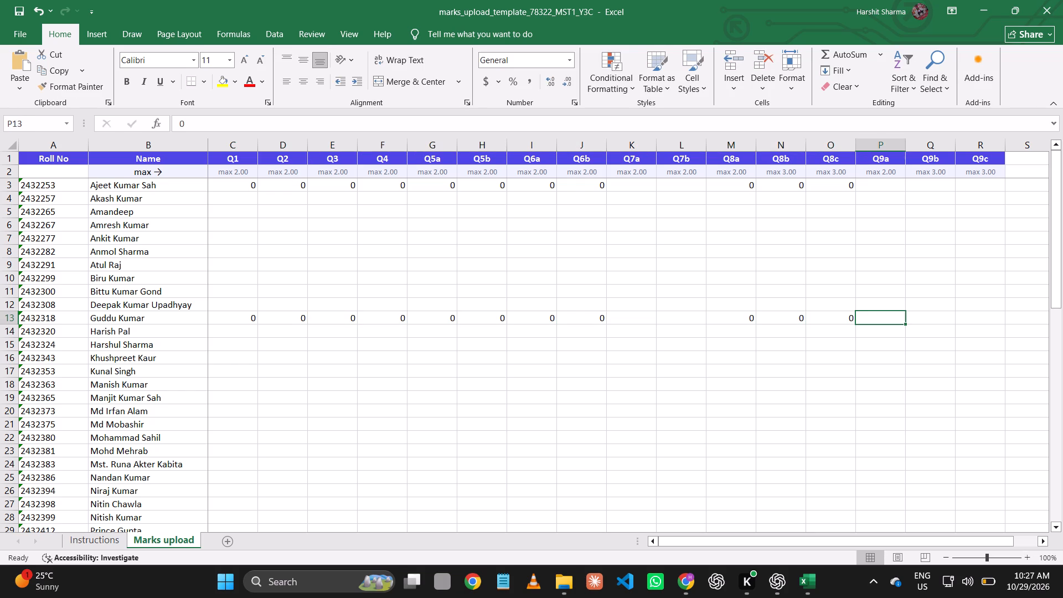
Save the marks workbook.
key("ctrl+s")
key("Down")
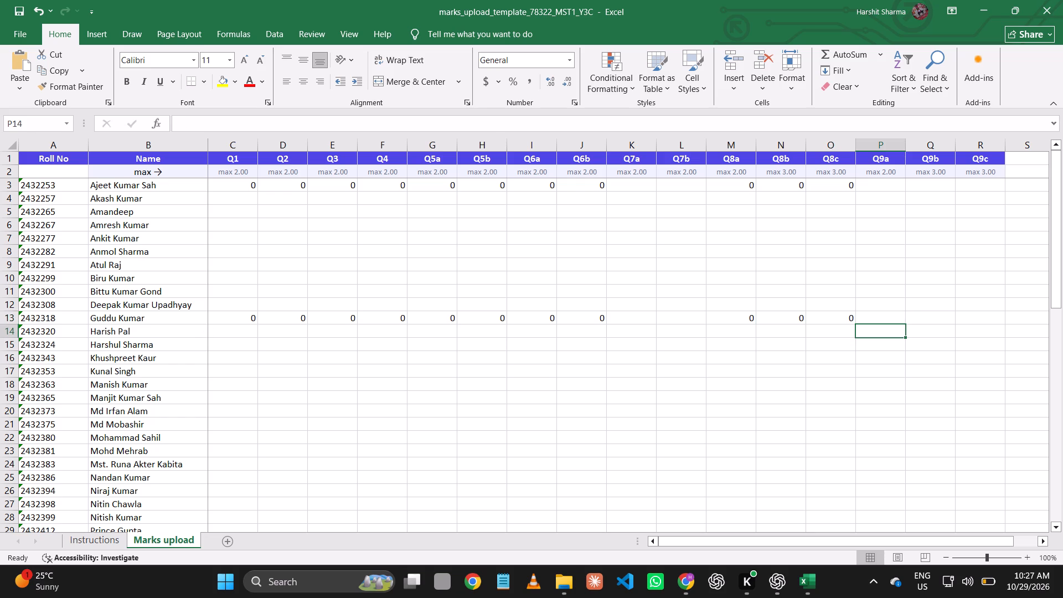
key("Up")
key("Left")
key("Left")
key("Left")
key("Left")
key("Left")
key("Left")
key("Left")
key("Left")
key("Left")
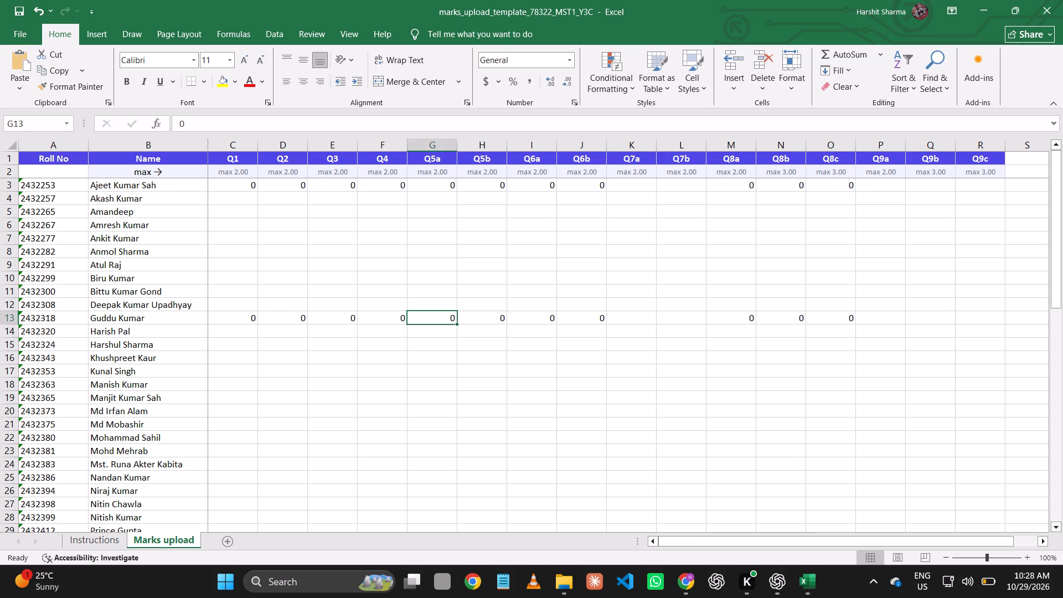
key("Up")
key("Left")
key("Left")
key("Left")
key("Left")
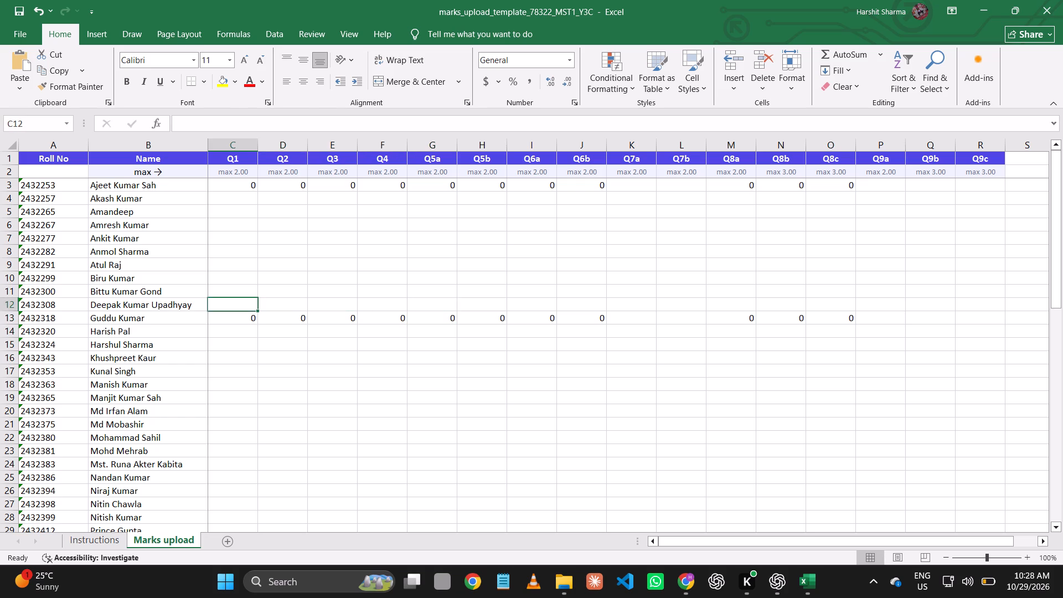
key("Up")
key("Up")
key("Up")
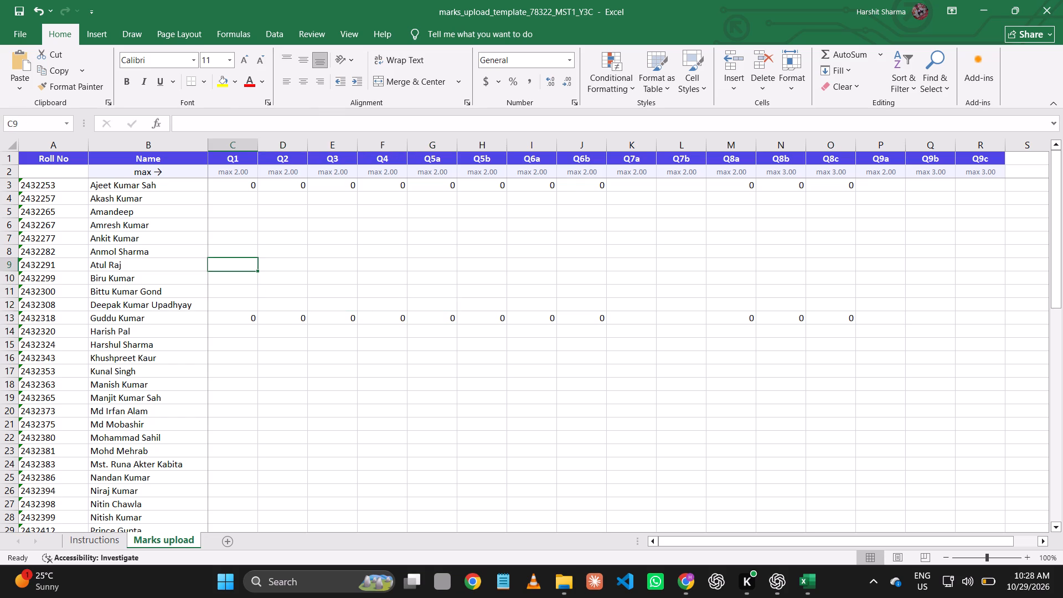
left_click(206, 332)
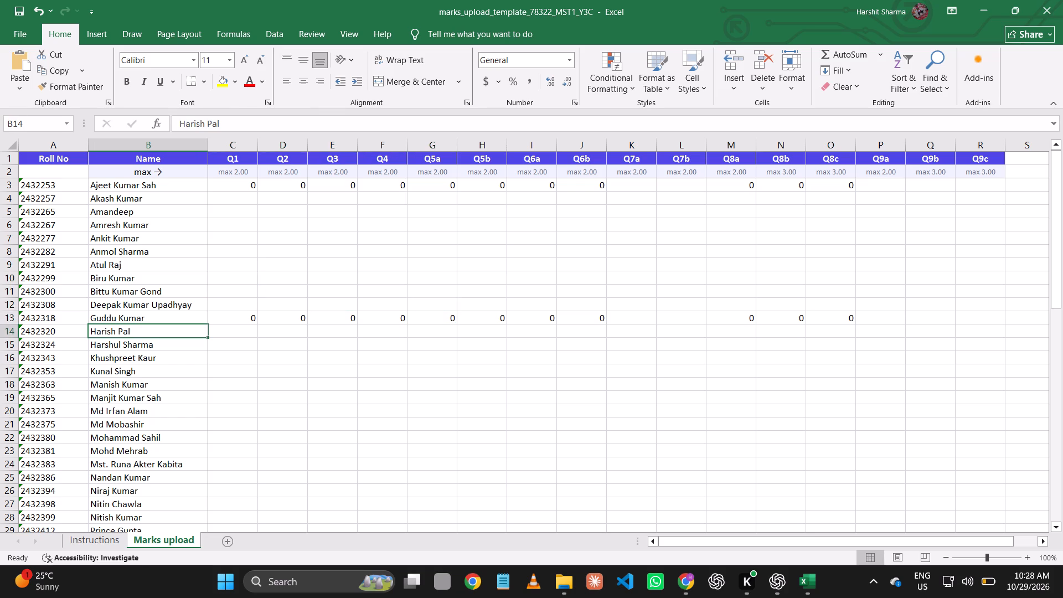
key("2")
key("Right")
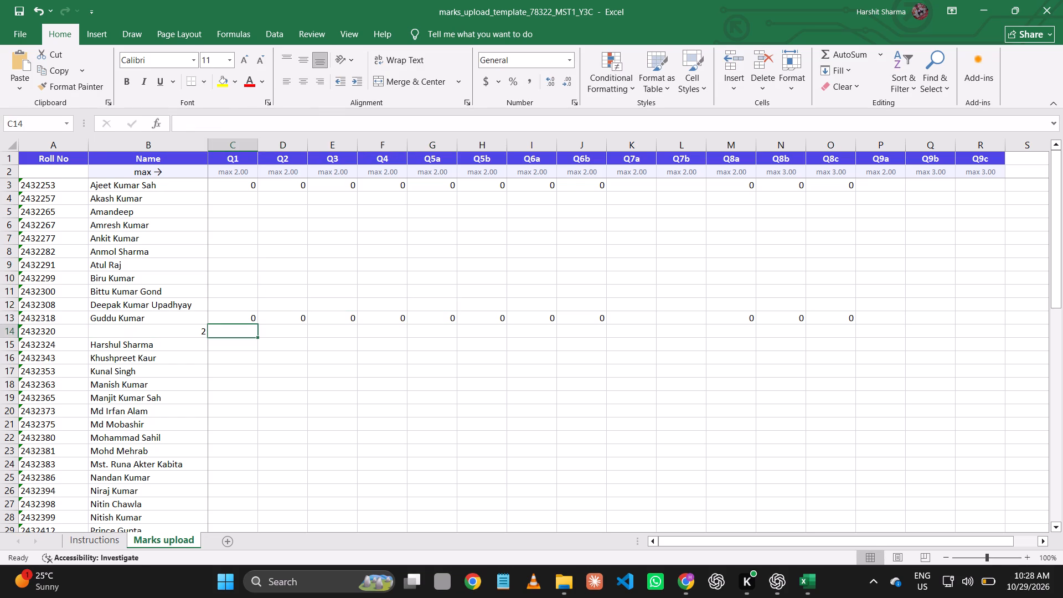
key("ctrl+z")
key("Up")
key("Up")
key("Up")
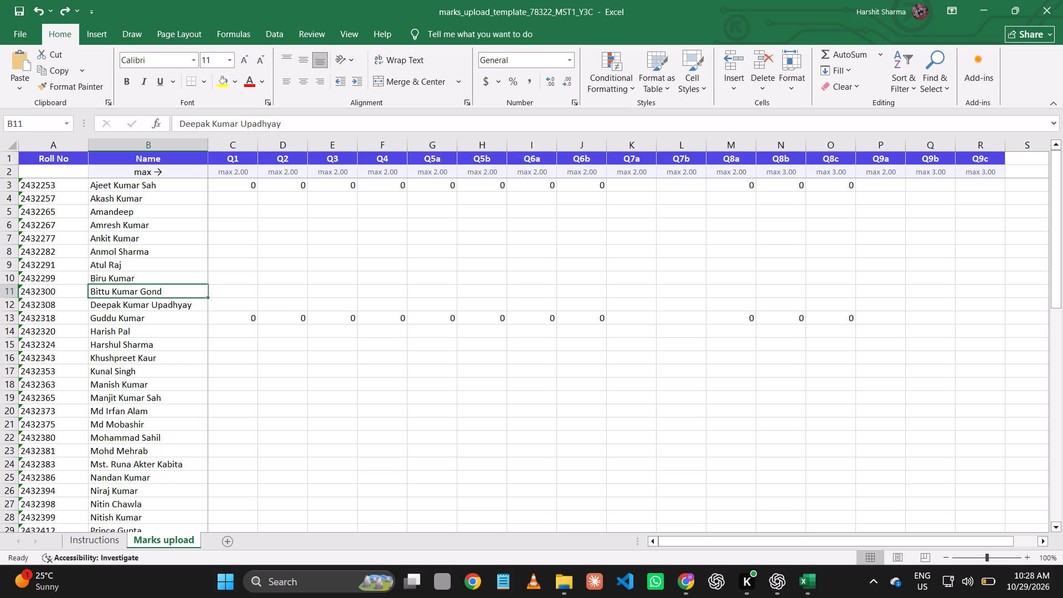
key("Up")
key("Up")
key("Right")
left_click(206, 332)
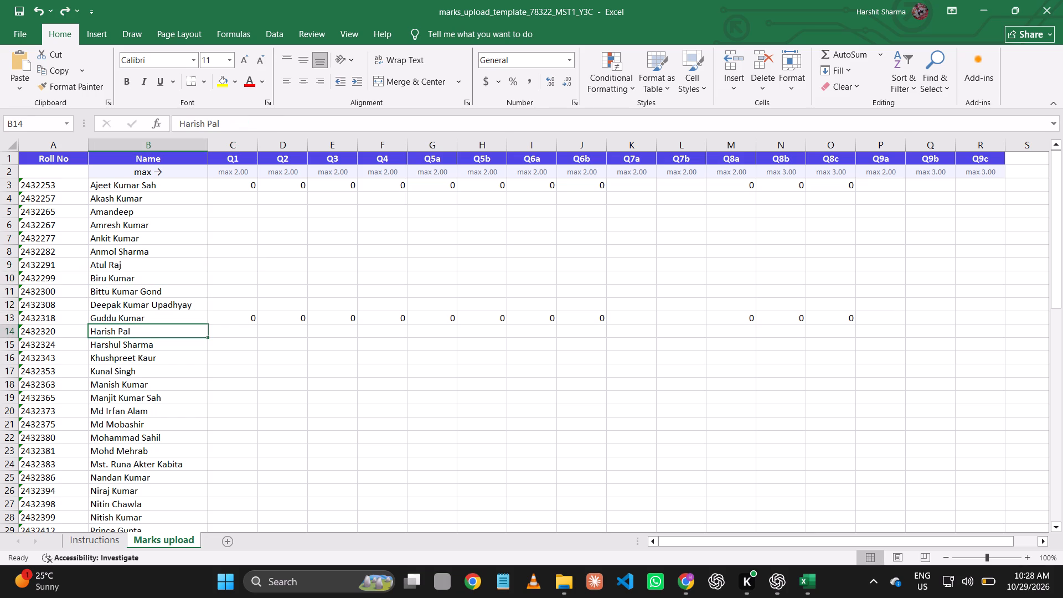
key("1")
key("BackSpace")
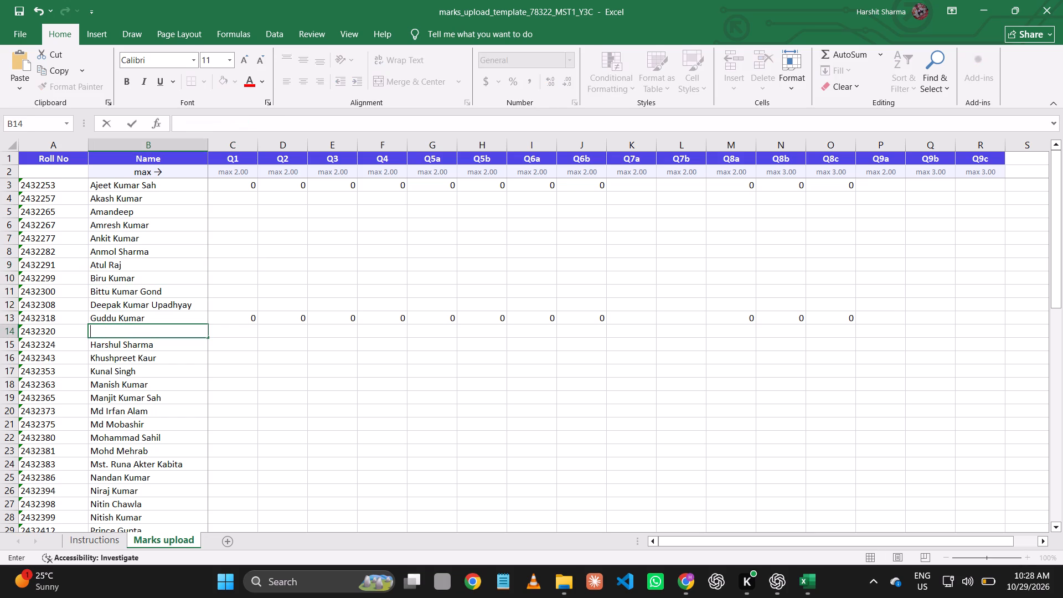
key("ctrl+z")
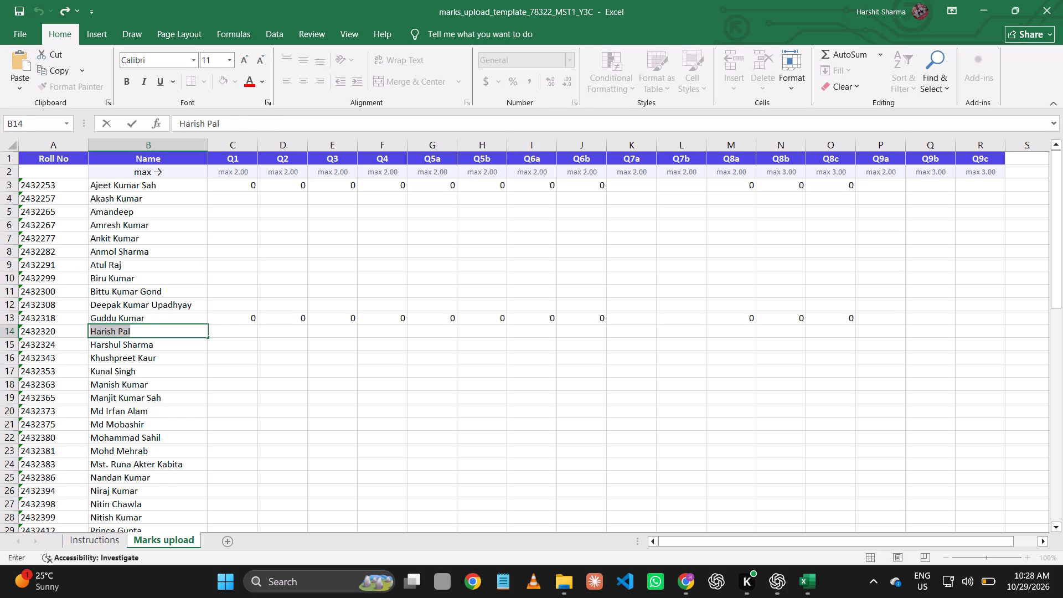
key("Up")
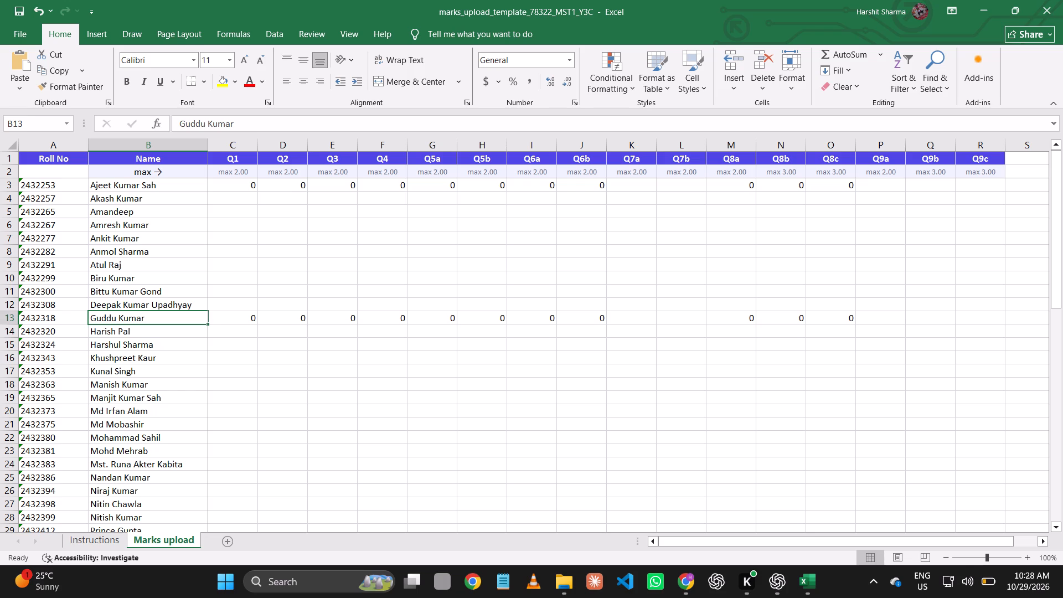
Enter marks for the student in row 9: 2 in Q1 and 0 in Q2, Q3 and Q4.
left_click(217, 267)
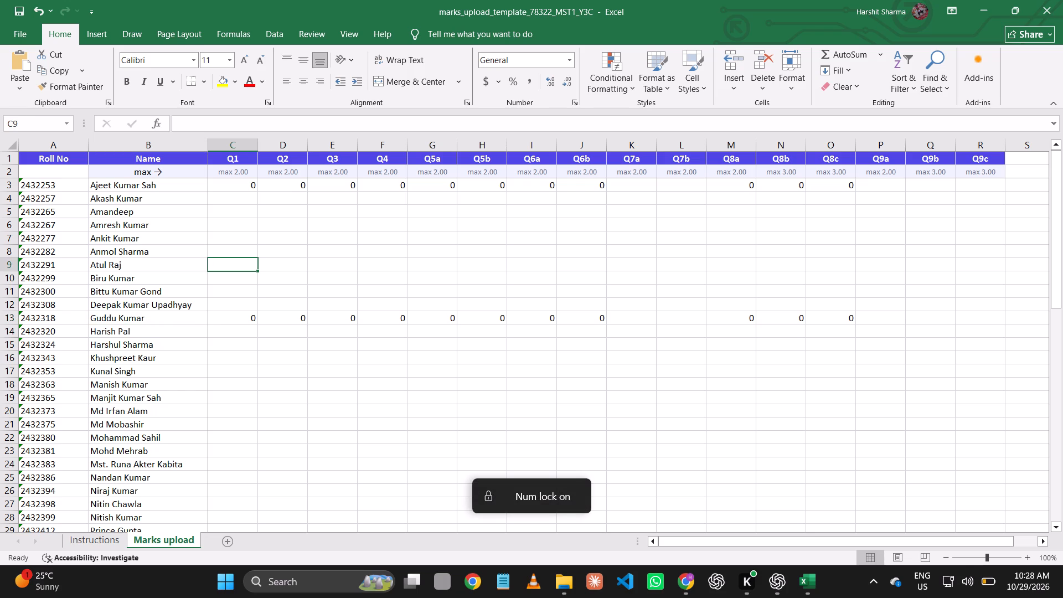
key("2")
key("Right")
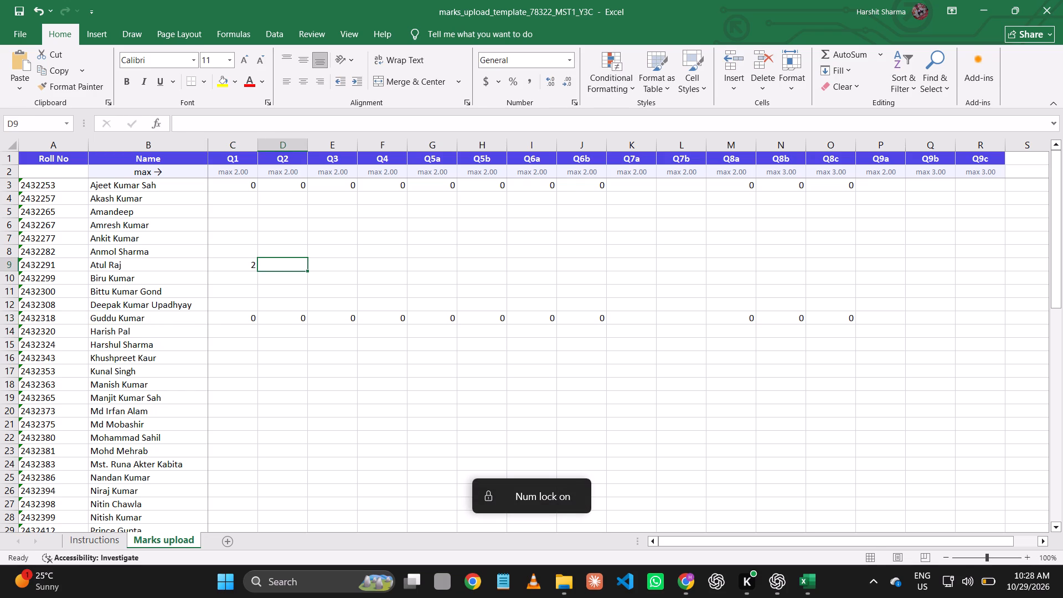
key("0")
key("Right")
key("0")
key("Right")
key("0")
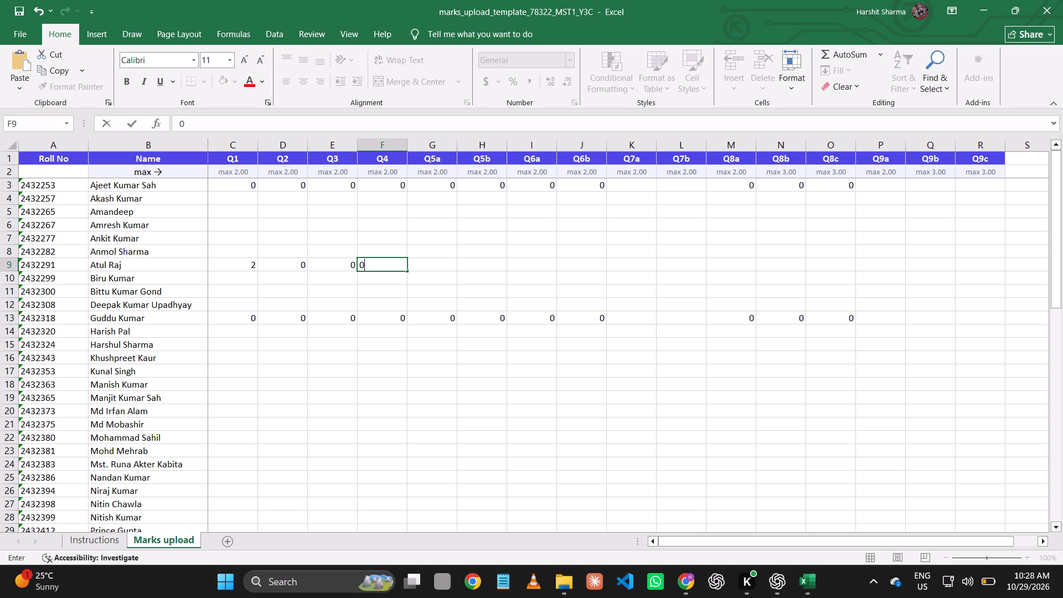
key("Right")
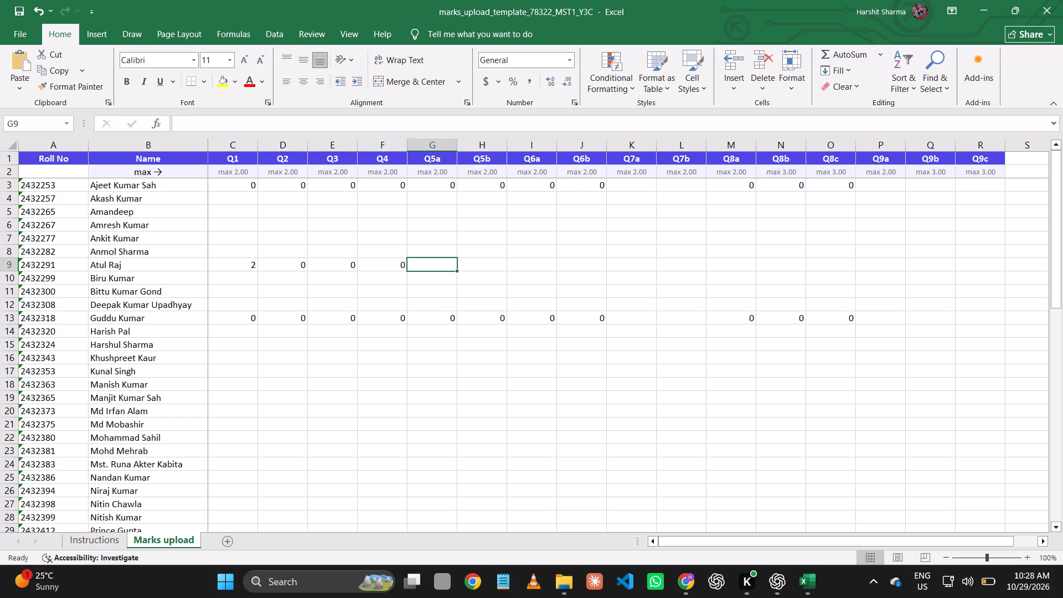
Enter 0 for the row 9 student in Q7a, Q7b, Q8a, Q8b and Q8c, skipping Q5a through Q6b.
key("Right")
key("Right")
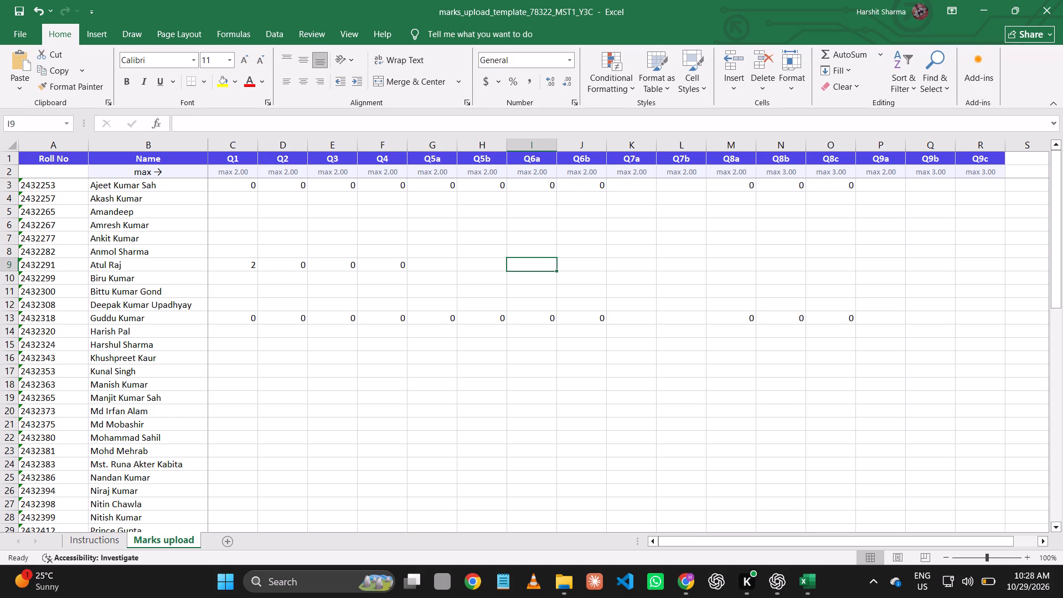
key("Right")
key("Right")
key("0")
key("Right")
key("0")
key("Right")
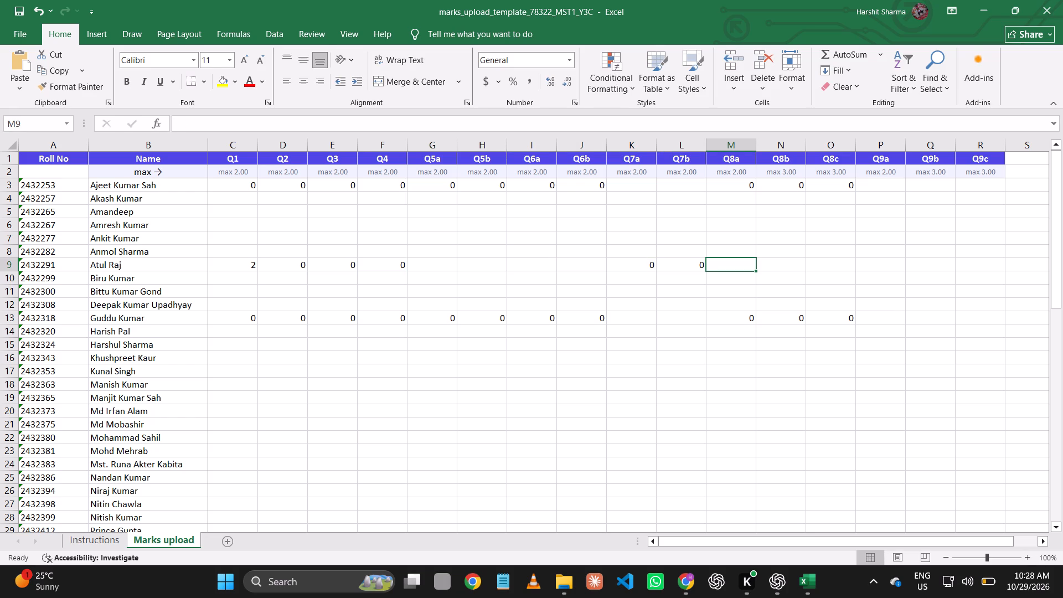
key("0")
key("Right")
key("0")
key("Right")
key("0")
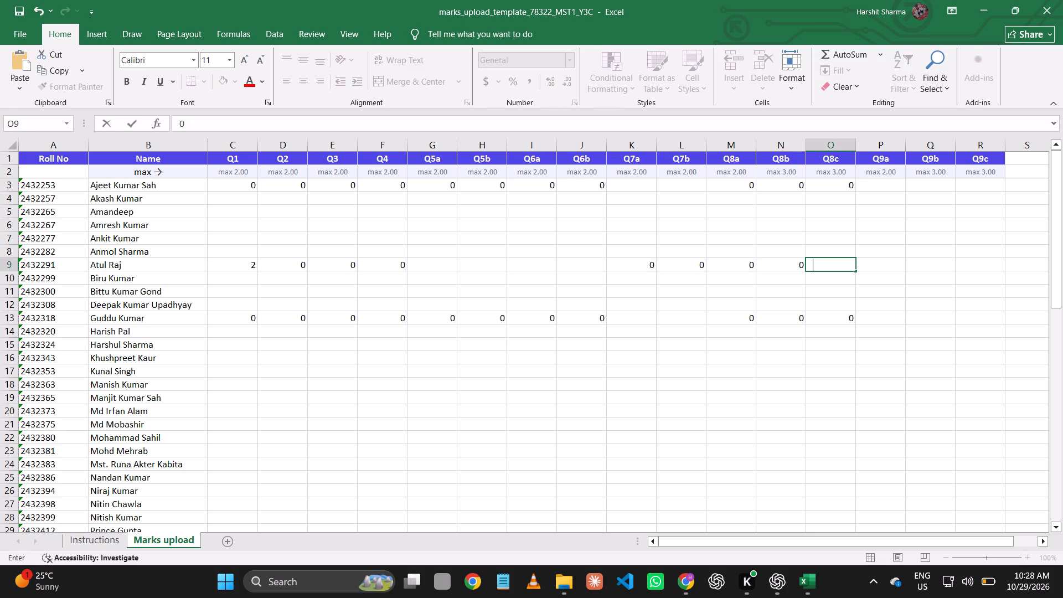
key("Left")
Go back to the row 9 student's blank Q6a cell.
key("Left")
key("Left")
key("Left")
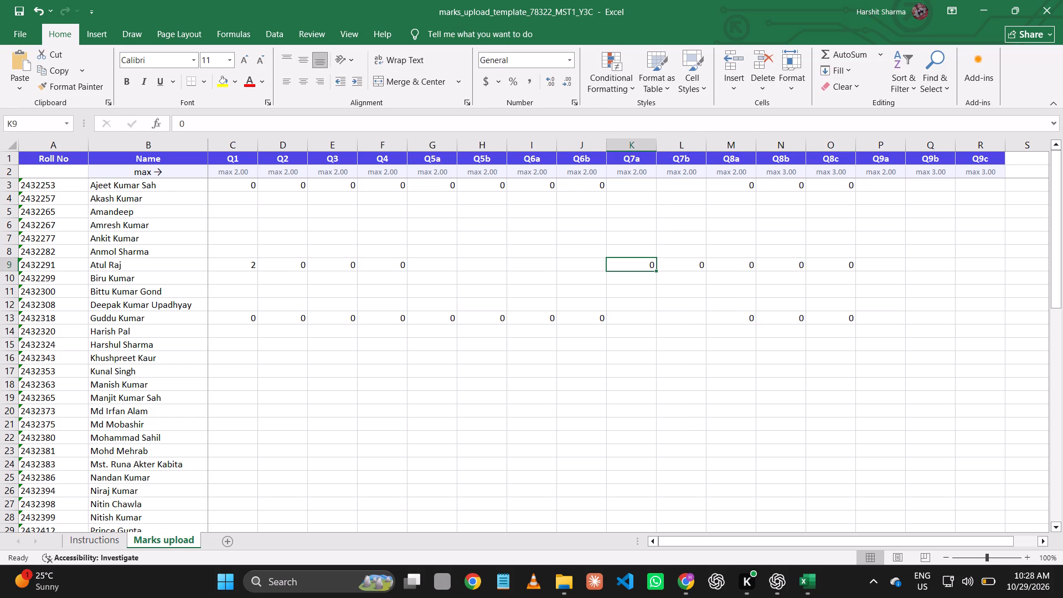
key("Left")
key("Left")
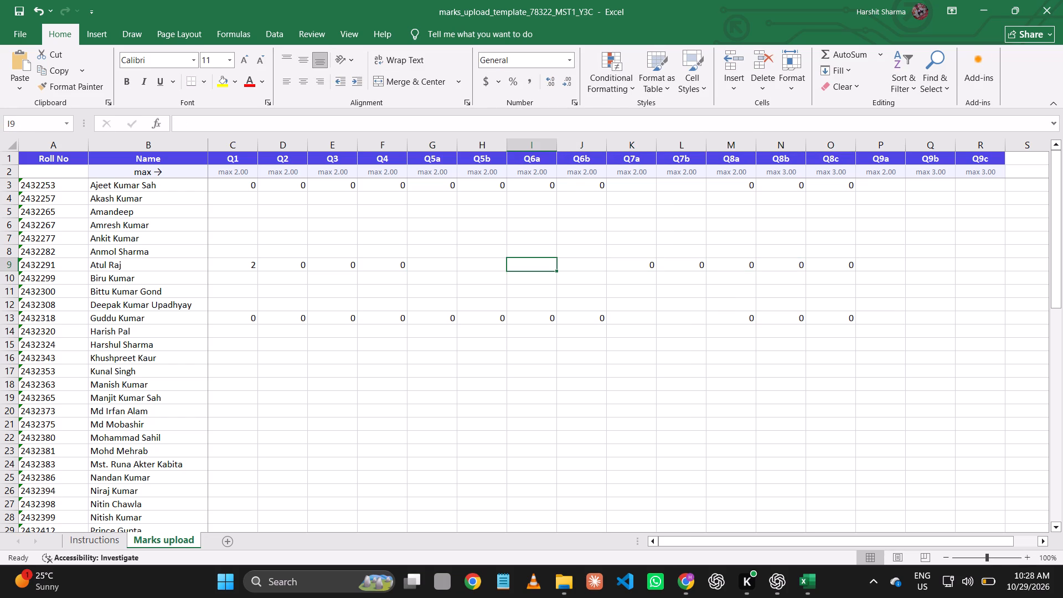
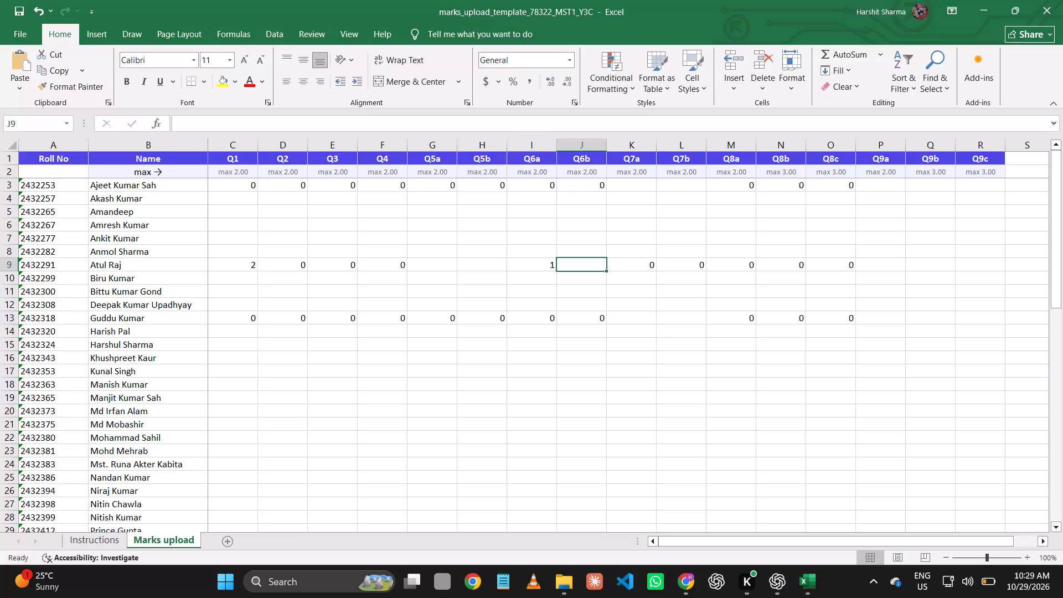
Enter 2 in Q6b for the student in row 9 and save the workbook.
key("2")
key("ctrl+s")
Enter 0 in Q1, Q2, Q3 and Q4 for the student in row 57.
left_click(249, 197)
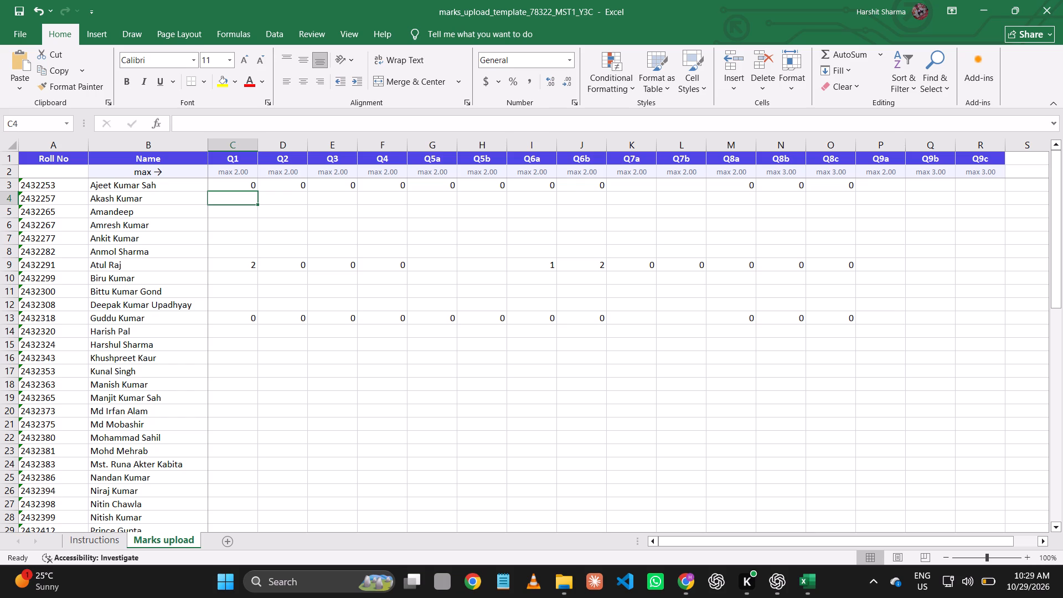
key("Down")
key("Down")
key("Down")
key("Down")
key("Down")
key("Down")
key("Down")
key("Down")
key("Down")
key("Down")
key("Down")
key("Down")
key("Down")
key("Down")
key("Down")
key("Down")
key("Down")
key("Down")
key("Down")
key("Down")
key("Down")
left_click(249, 197)
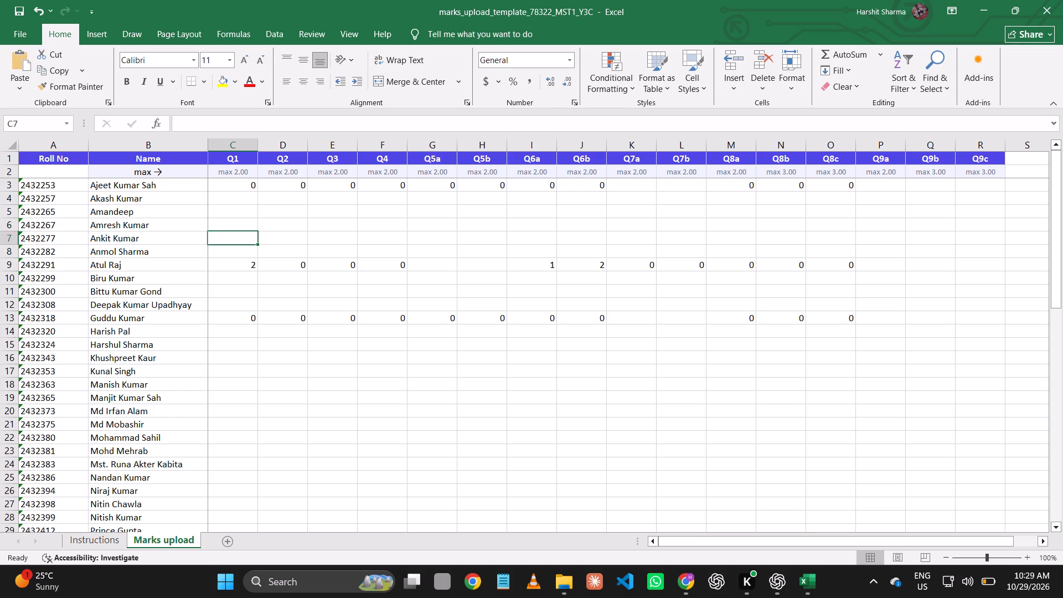
key("Down")
key("Down")
key("Down")
key("Down")
key("Down")
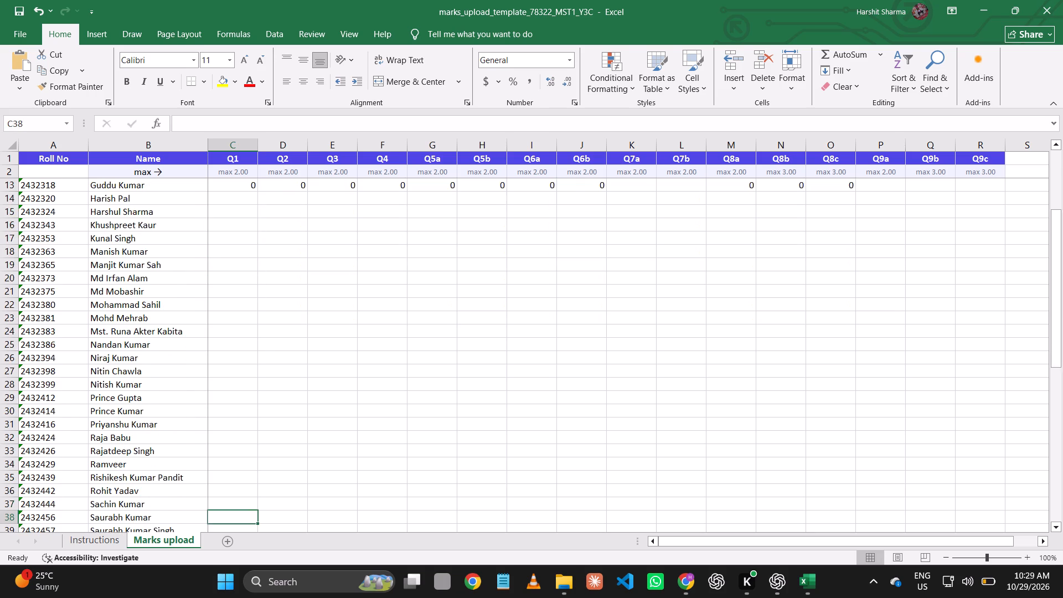
key("Down")
key("Down")
key("Down")
key("Down")
key("Down")
key("Down")
key("Down")
key("Down")
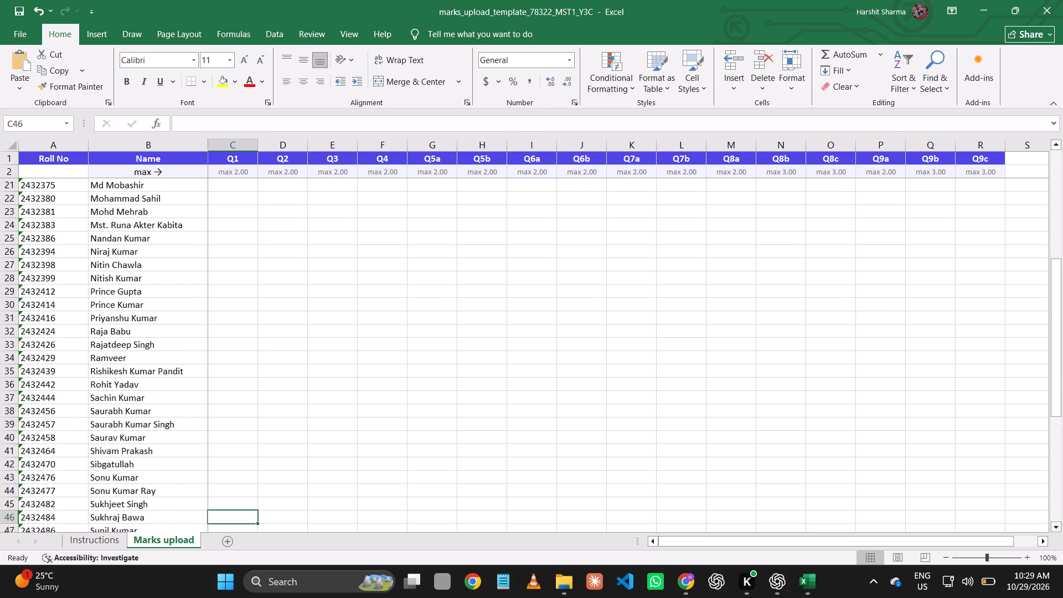
key("Down")
key("Down")
key("Down")
key("Down")
key("Down")
key("Down")
key("Down")
key("Down")
key("Down")
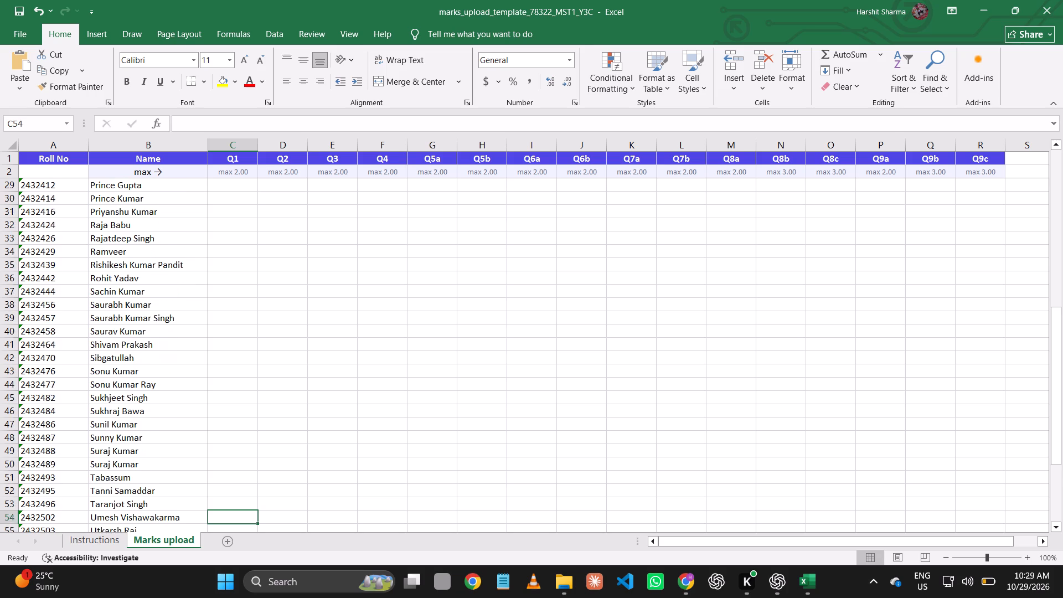
key("Down")
key("Down")
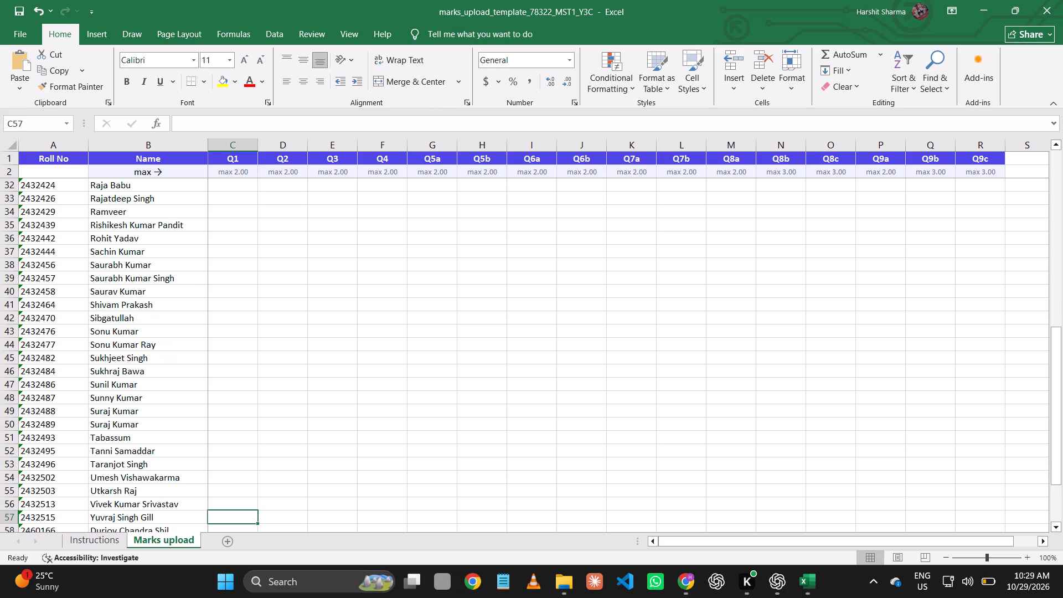
right_click(249, 197)
key("0")
key("Right")
right_click(249, 197)
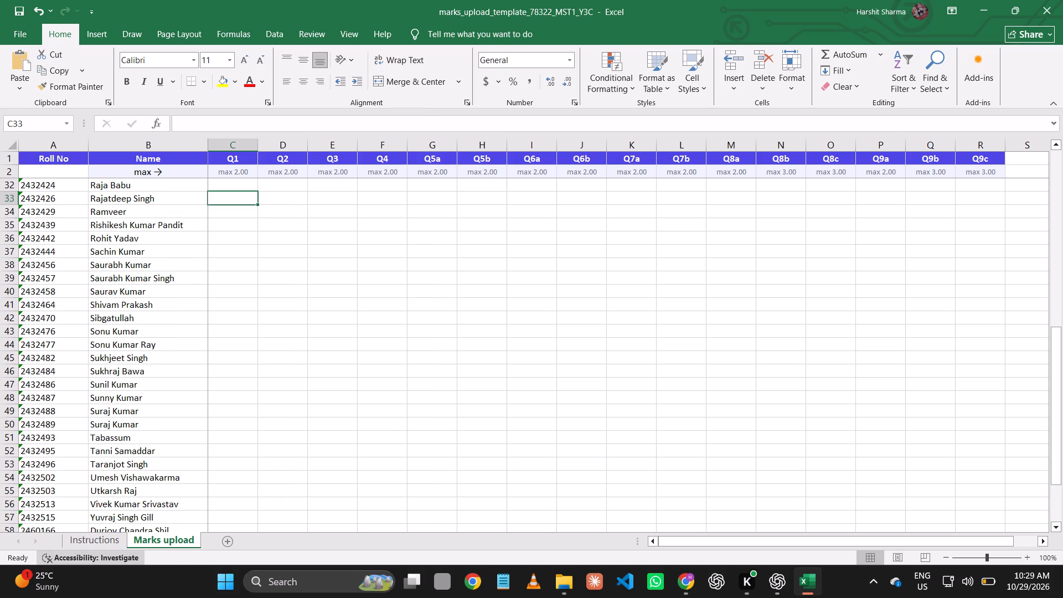
left_click(226, 517)
key("0")
key("Right")
key("0")
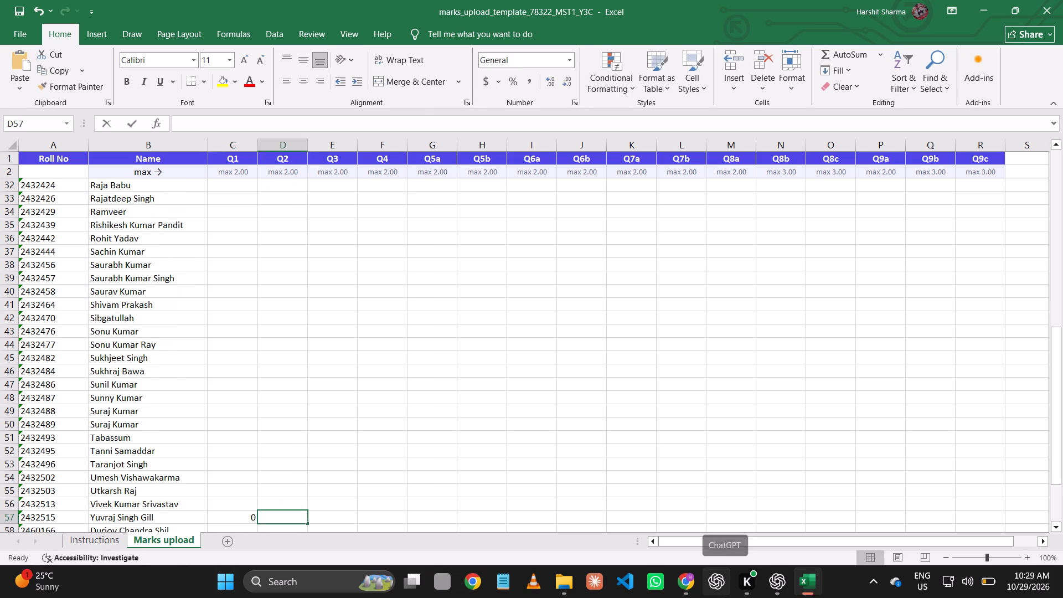
key("Right")
key("0")
key("Right")
key("0")
key("Right")
Enter 0 for the row 57 student in Q5a, Q5b, Q6a, Q6b, Q8a, Q8b and Q8c, skipping Q7a and Q7b.
key("0")
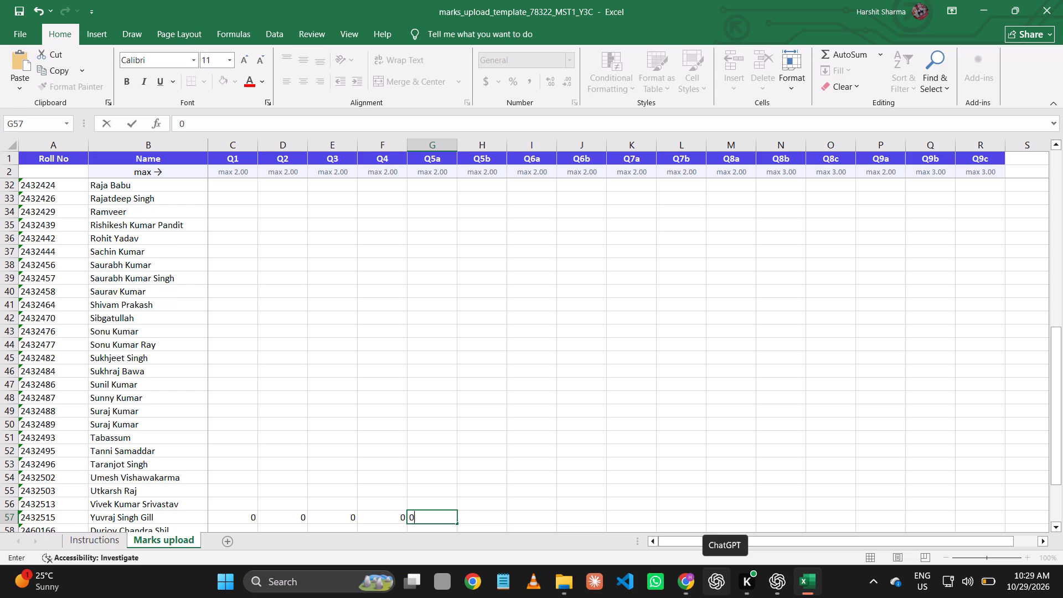
key("Right")
key("0")
key("Right")
key("0")
key("Right")
key("0")
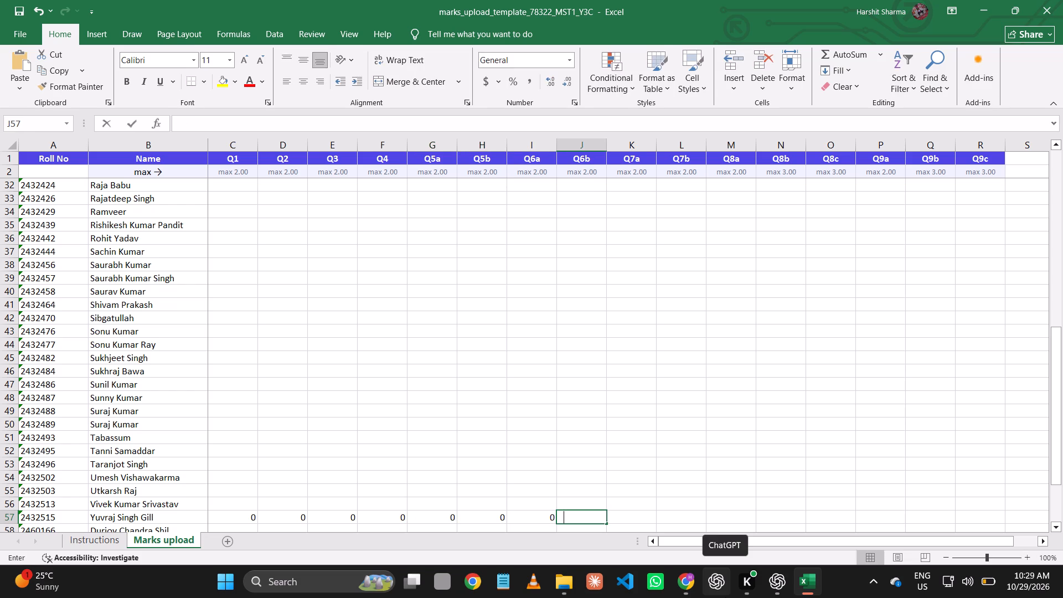
key("Right")
key("Right")
key("Right")
key("0")
key("Right")
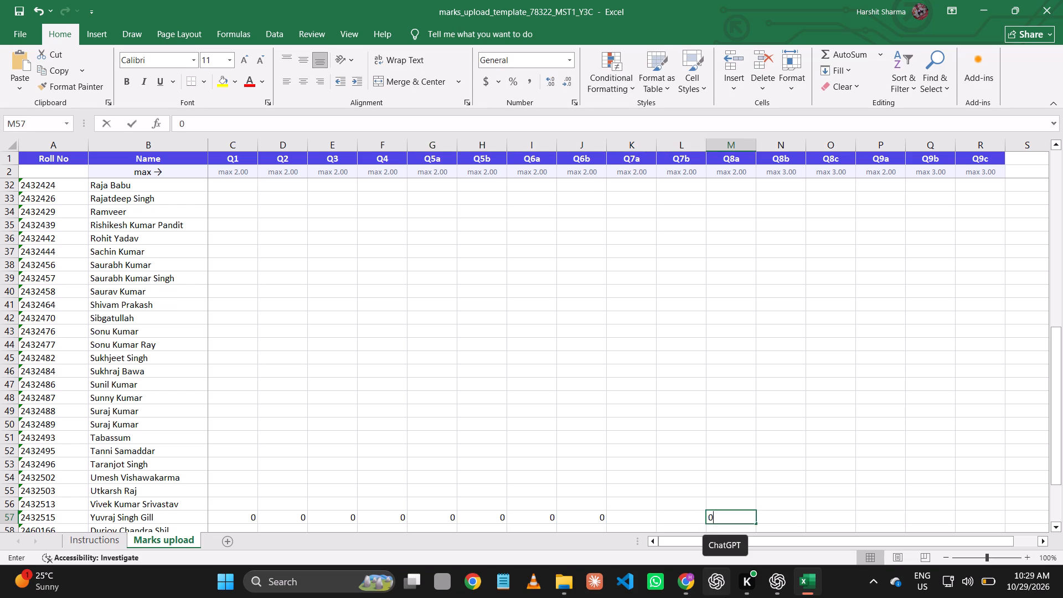
key("0")
key("Right")
key("0")
key("Right")
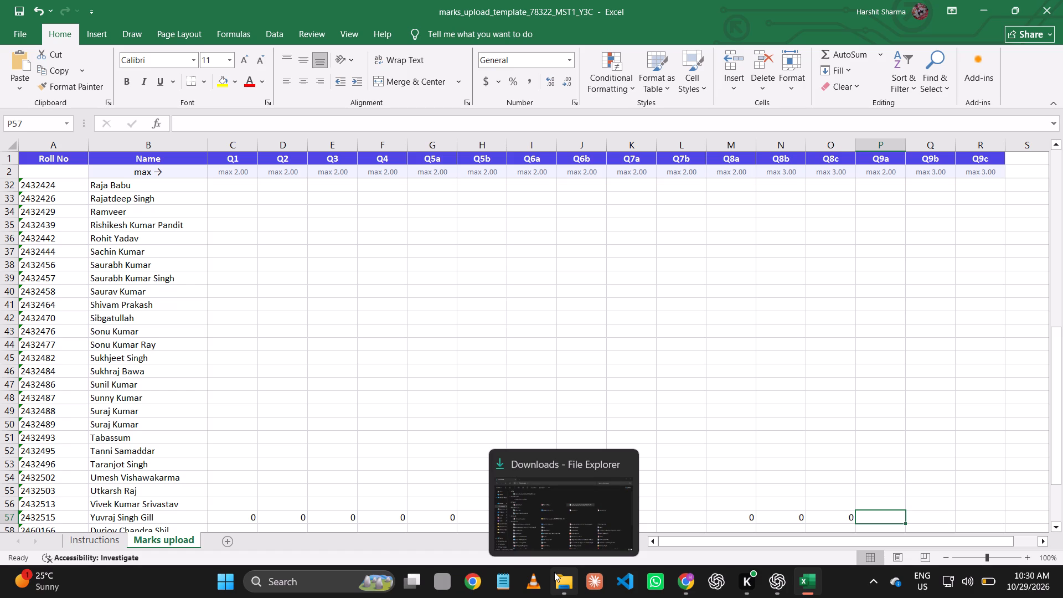
Enter marks for the student in row 6: 0.5 in Q1 and Q2, and 0 in Q3 and Q4.
key("Up")
key("Up")
key("Up")
key("Up")
key("Up")
key("Up")
key("Up")
key("Up")
key("Up")
key("Up")
key("Up")
key("Up")
key("Up")
key("Up")
key("Up")
key("Up")
key("Up")
key("Up")
key("Up")
key("Up")
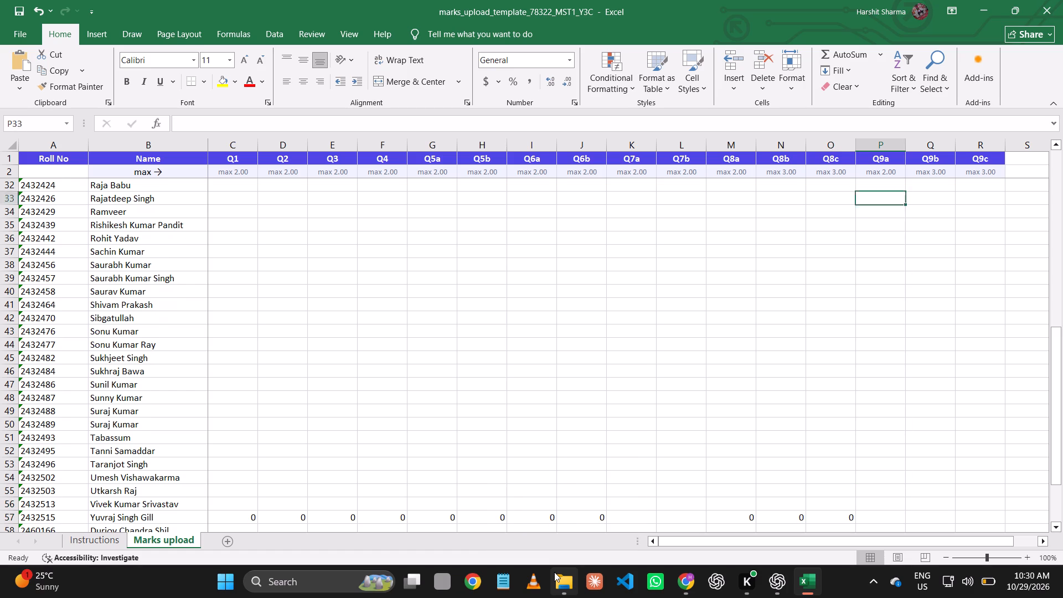
key("Left")
key("Left")
key("Left")
key("Left")
key("Left")
key("Left")
key("Left")
key("Left")
key("Left")
key("Left")
key("Left")
key("Left")
key("Left")
key("Left")
key("Left")
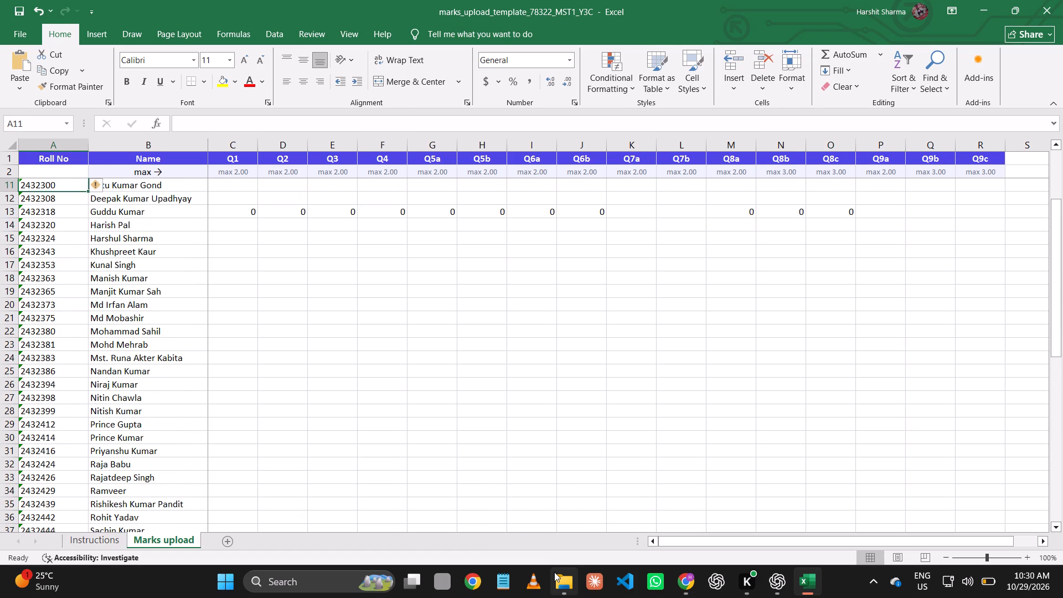
key("Right")
key("Up")
key("Up")
key("Up")
key("Up")
key("Up")
key("Up")
key("Up")
key("Up")
key("Up")
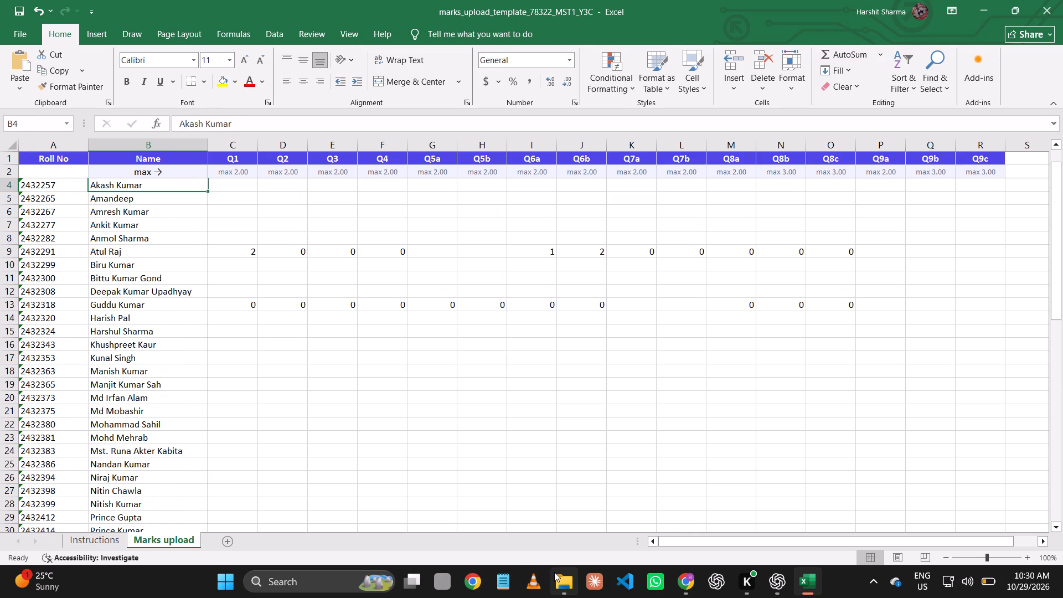
key("Up")
key("Left")
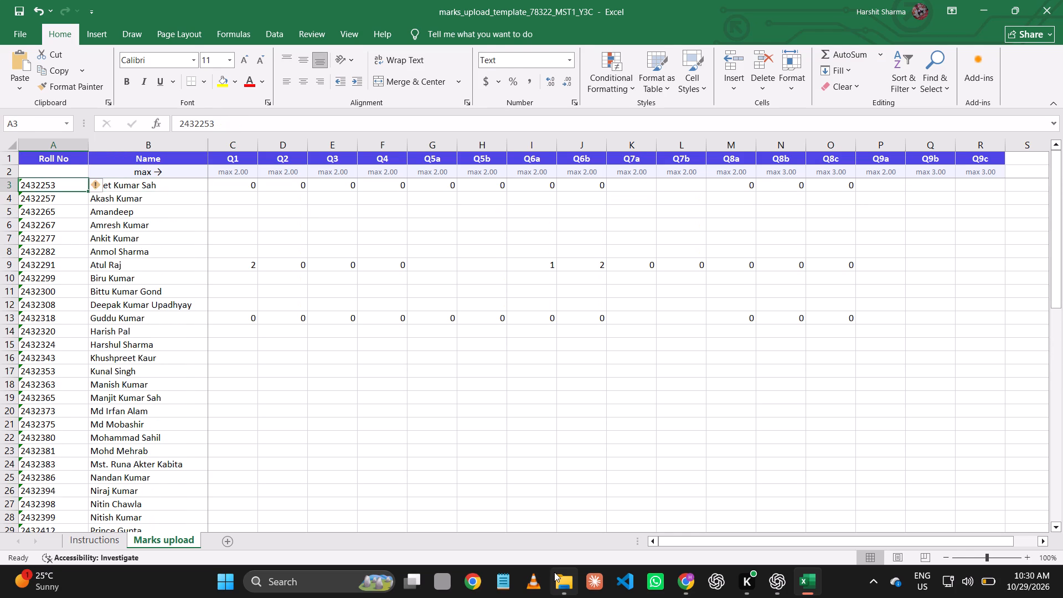
key("BackSpace")
key("ctrl+z")
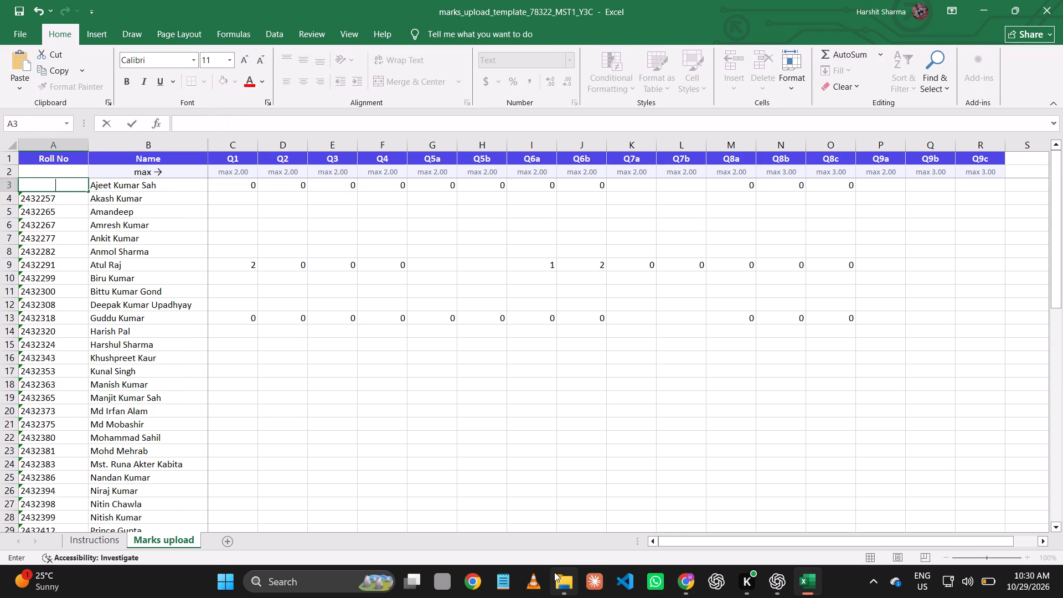
key("Right")
key("Down")
key("Down")
key("Right")
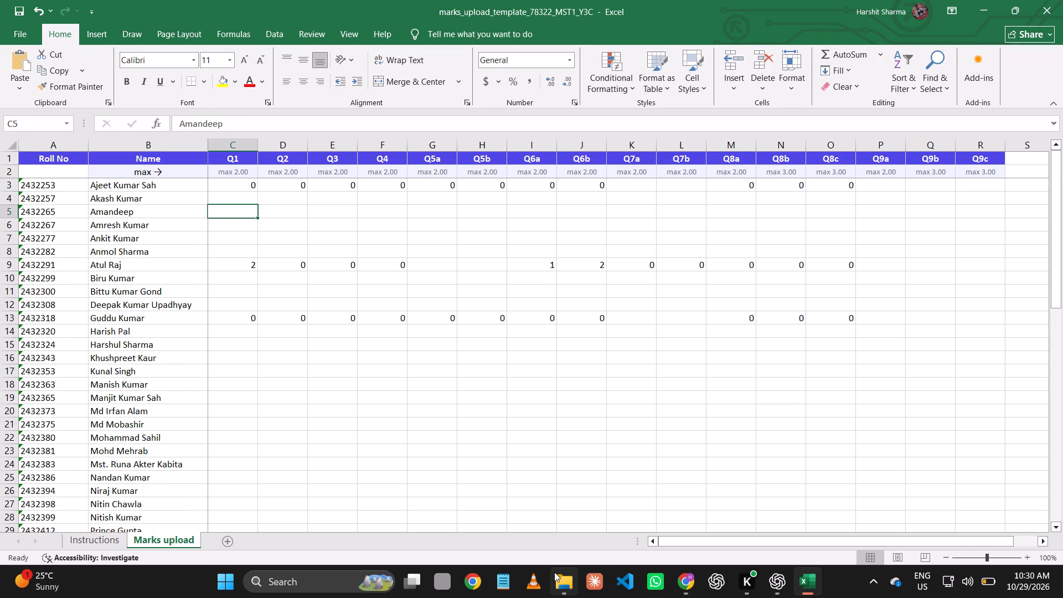
key("Down")
type("0.5")
key("Right")
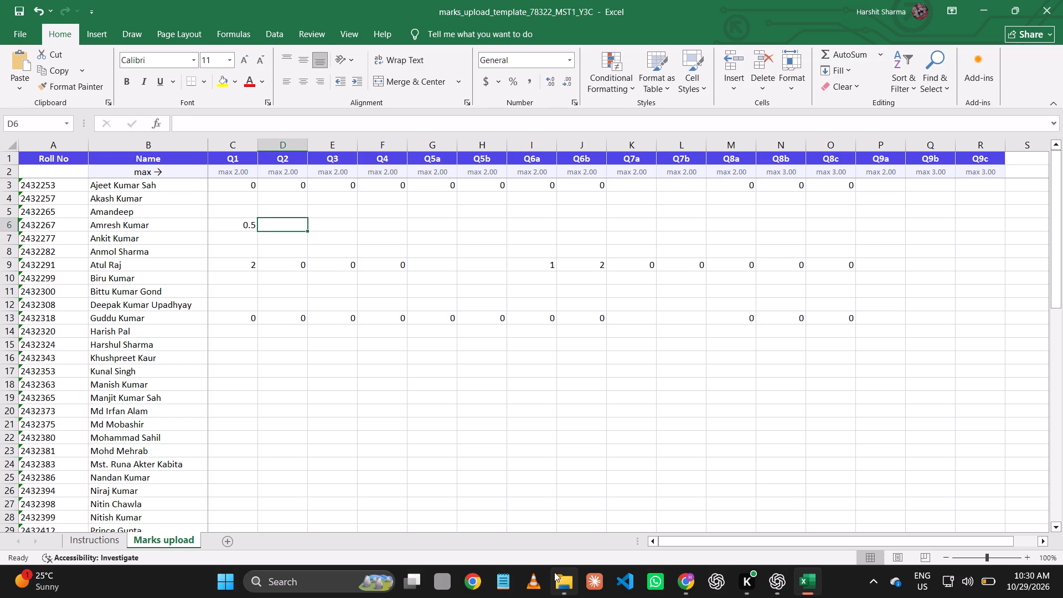
key("period")
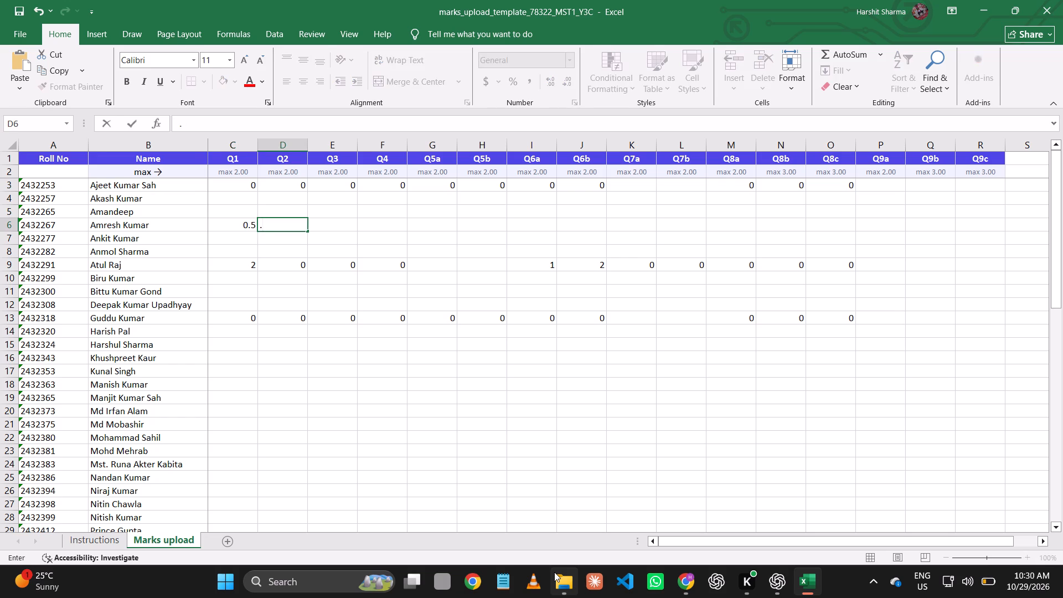
key("5")
key("Right")
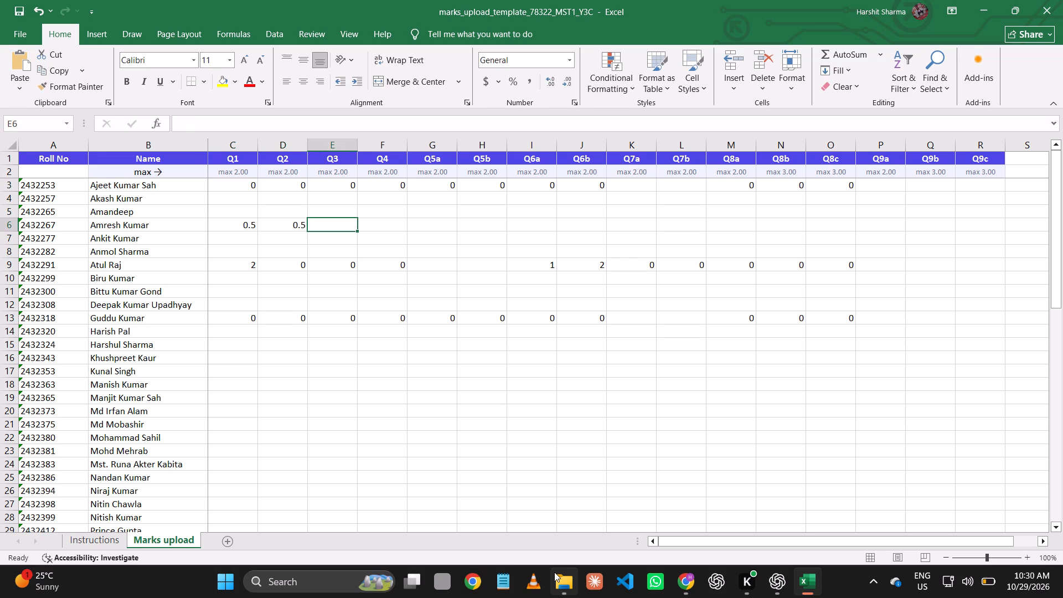
key("0")
key("Right")
key("0")
key("Right")
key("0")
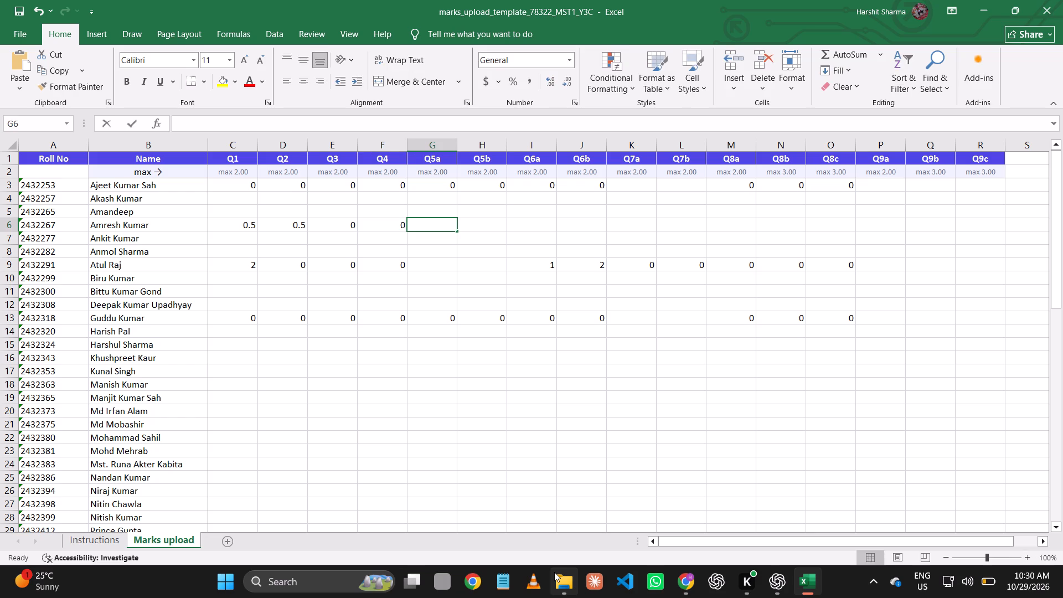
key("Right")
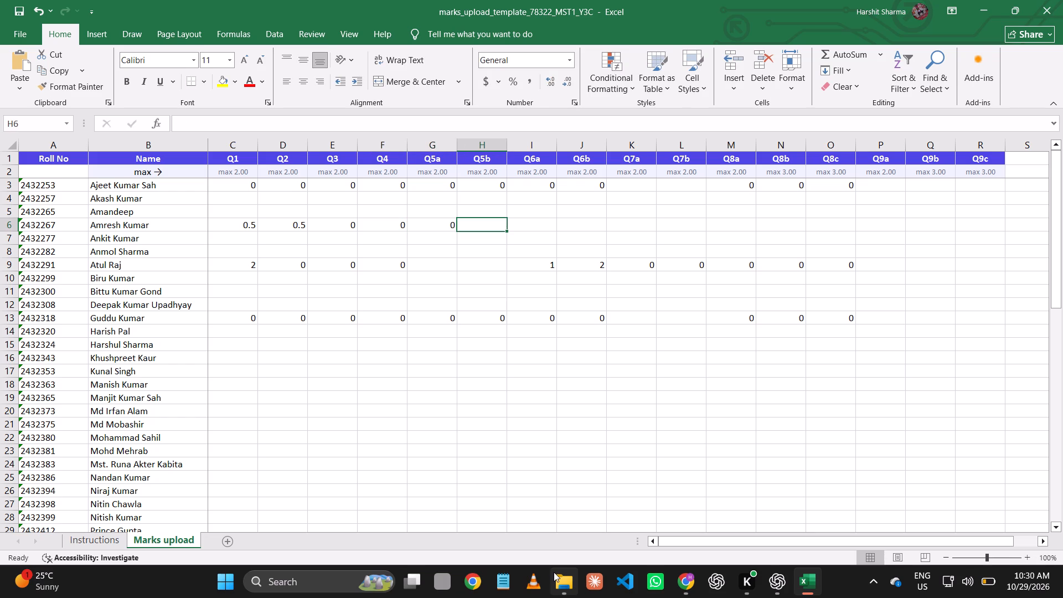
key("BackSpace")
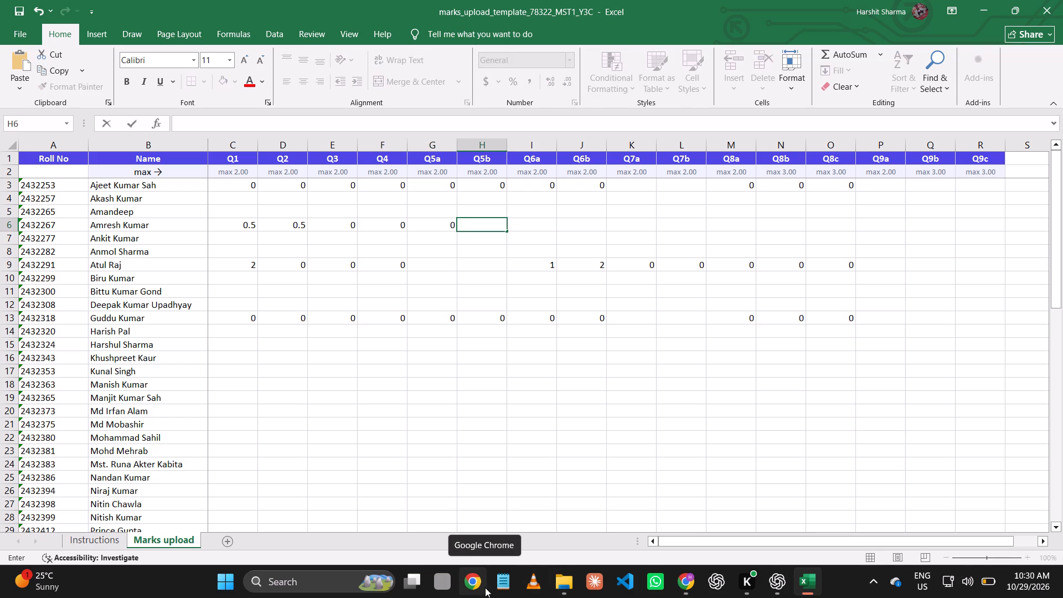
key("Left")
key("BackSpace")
Enter 0 in Q6a, Q6b, Q7a and Q7b for the student in row 6, leaving Q5a and Q5b blank.
key("Right")
key("Right")
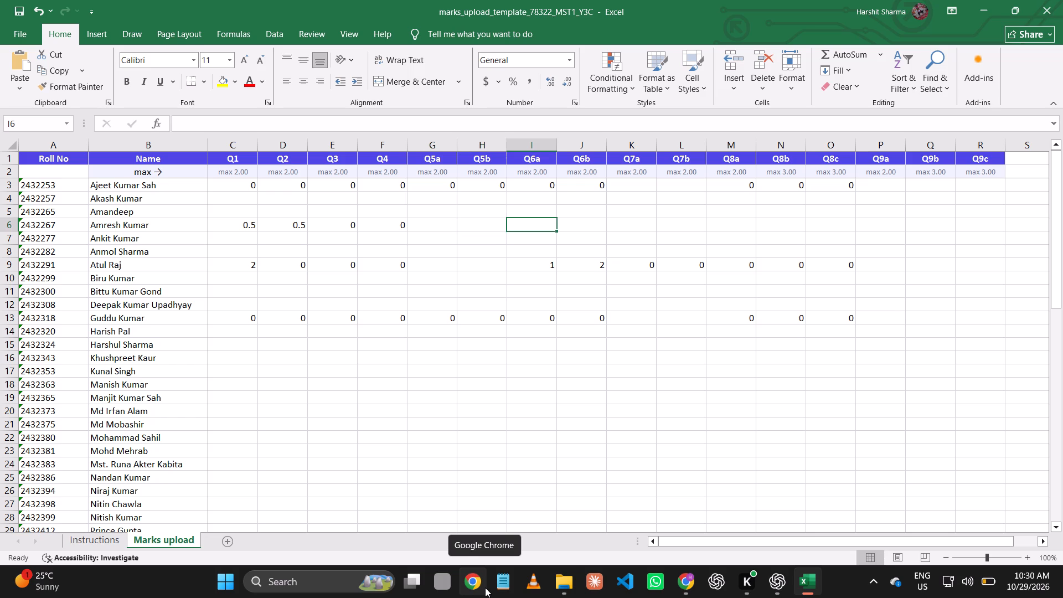
key("0")
key("Right")
key("0")
key("Right")
key("0")
key("Right")
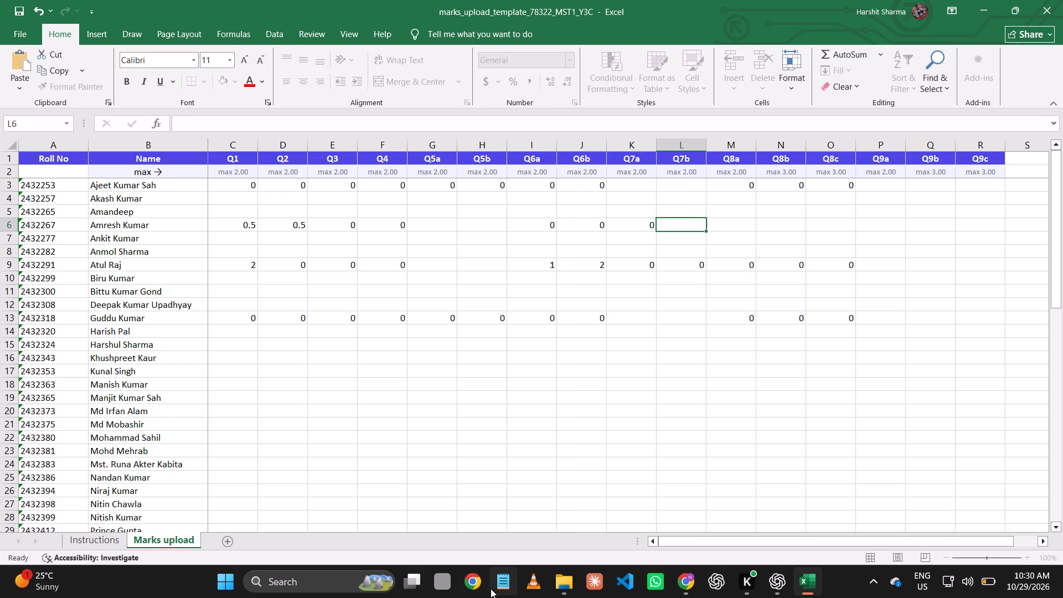
key("0")
key("Right")
Enter 0 in Q8a, Q8b and Q8c for the student in row 6 and save the workbook.
key("0")
key("Right")
key("0")
key("Right")
key("0")
key("Right")
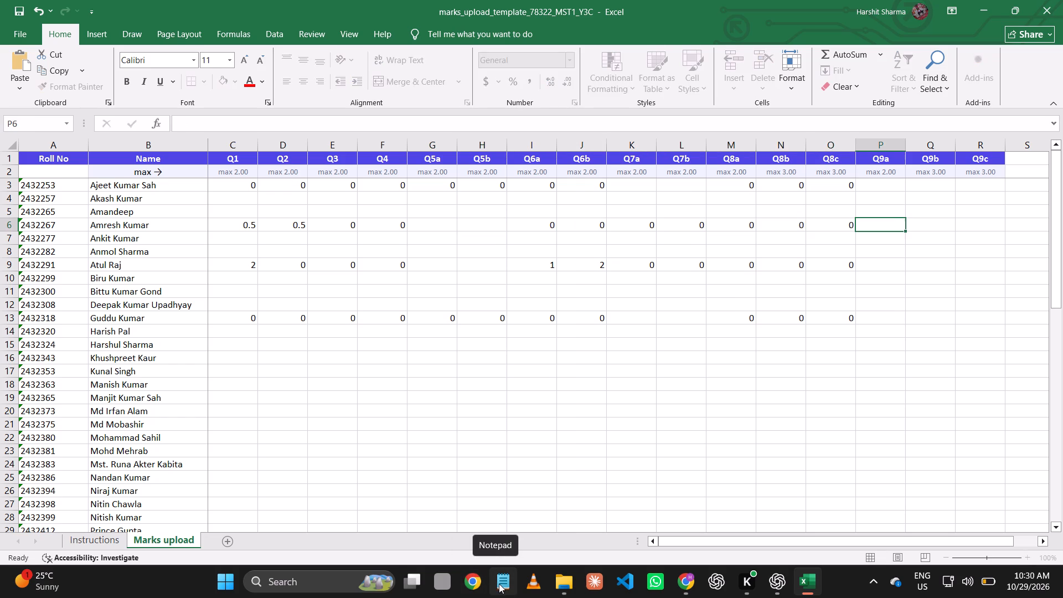
key("ctrl+s")
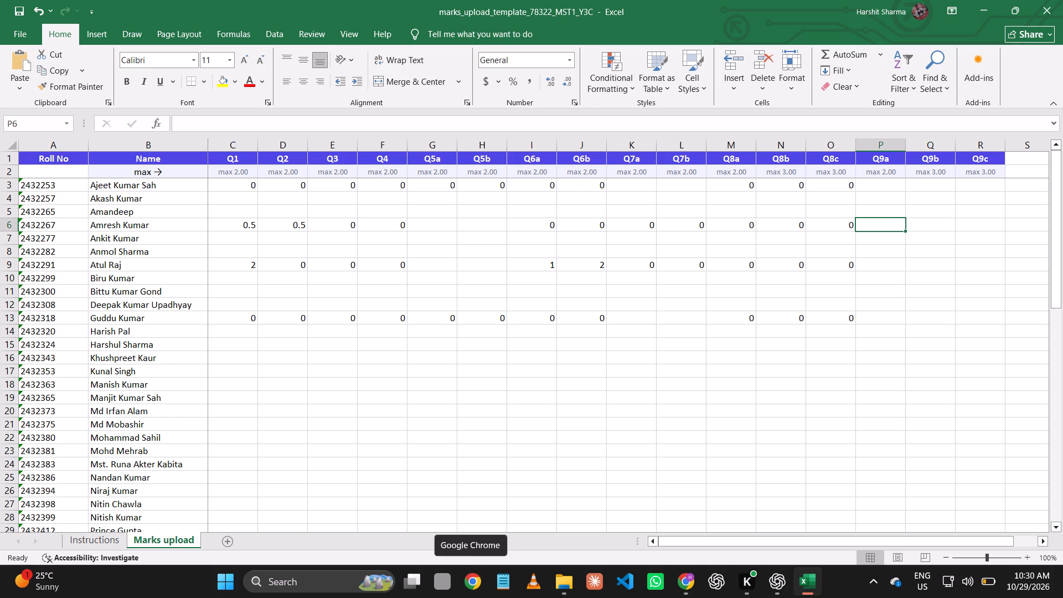
Enter marks for the student in row 63: 1.5 in Q1, 1 in Q2 and Q3, and 0 in Q4.
scroll(159, 450, "up", 3)
scroll(159, 450, "down", 5)
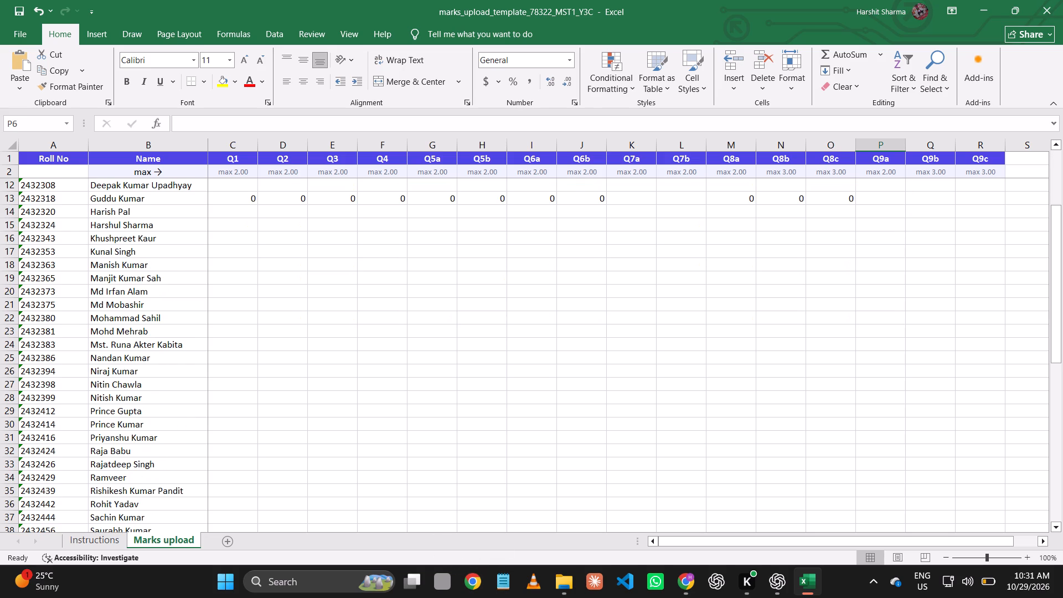
scroll(169, 474, "down", 4)
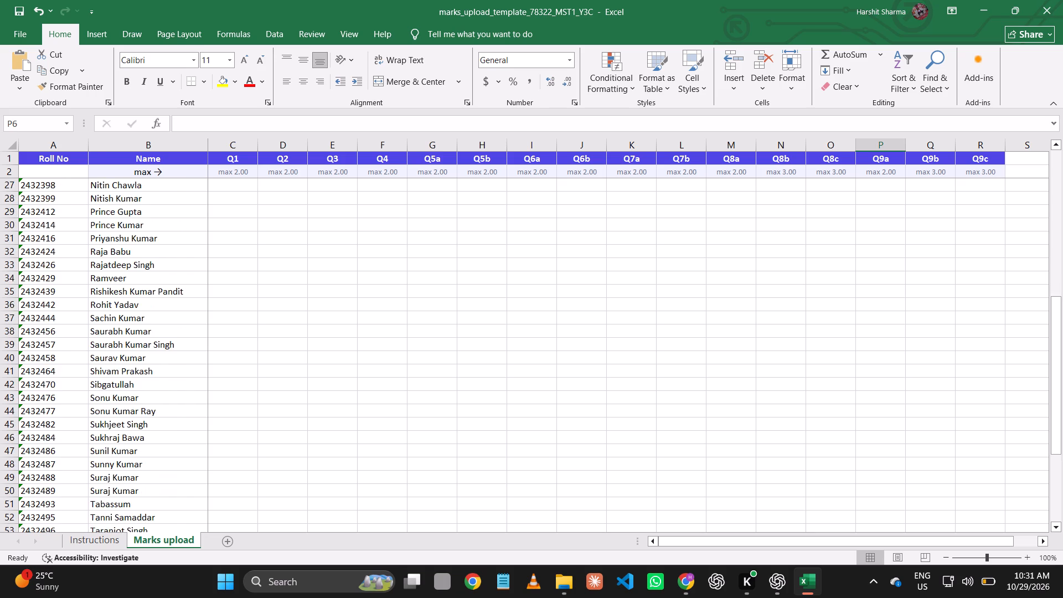
scroll(169, 474, "down", 3)
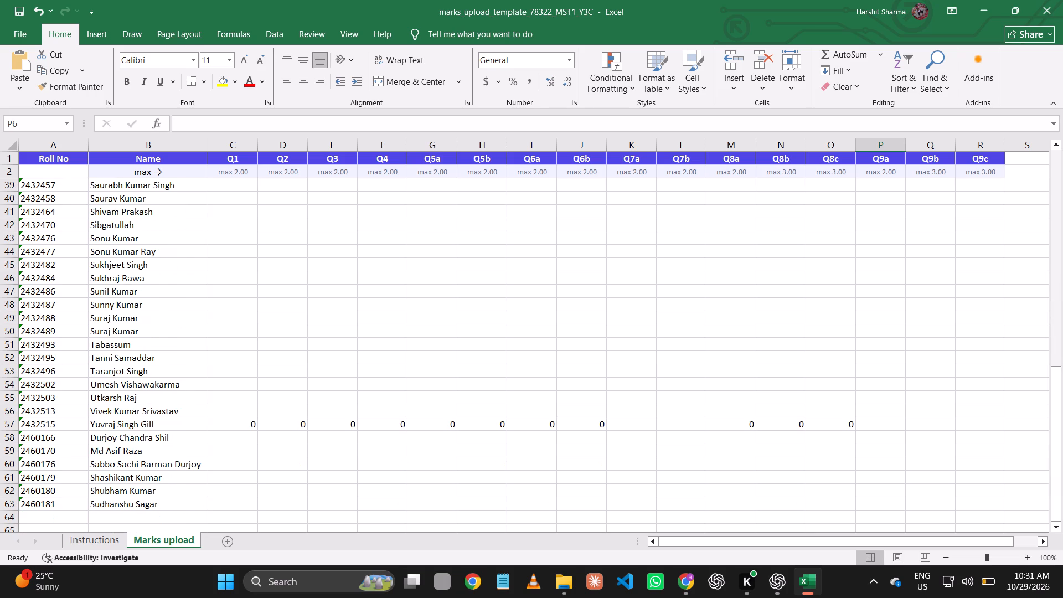
left_click(216, 504)
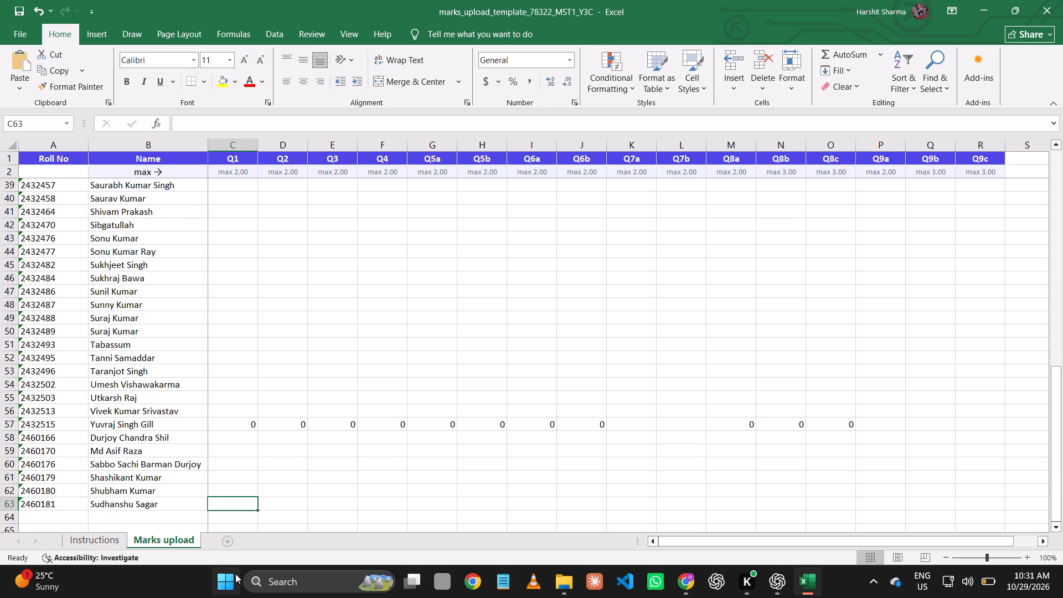
type("1.5")
key("Right")
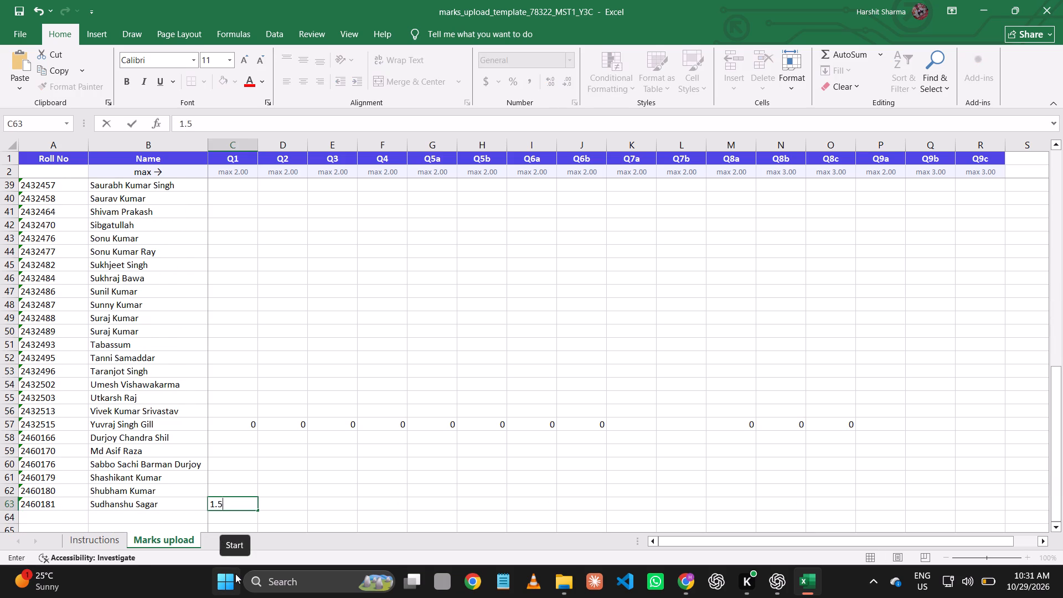
key("1")
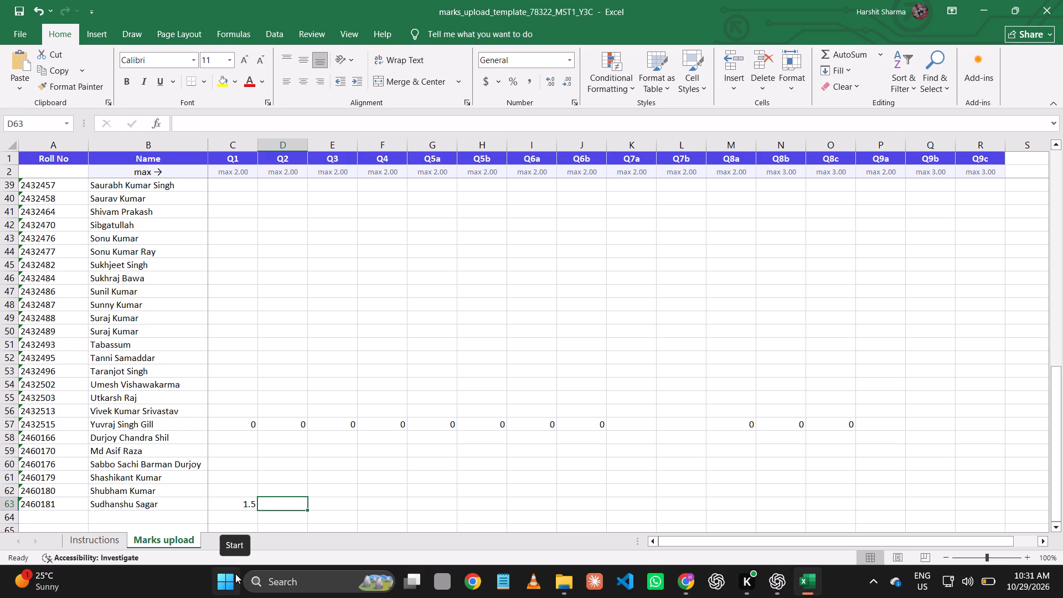
key("Right")
key("1")
key("Right")
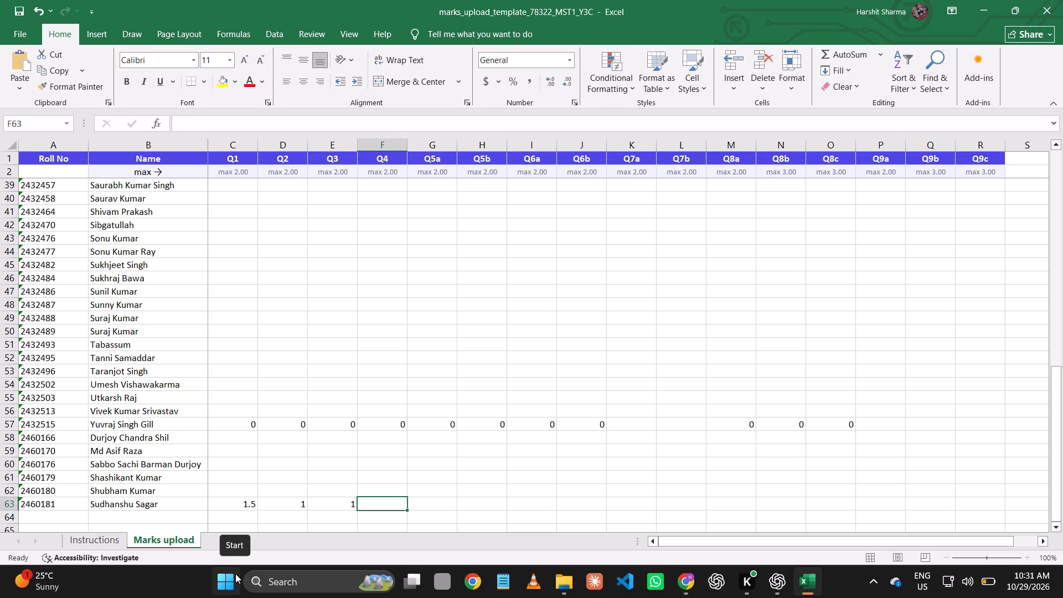
key("0")
key("Right")
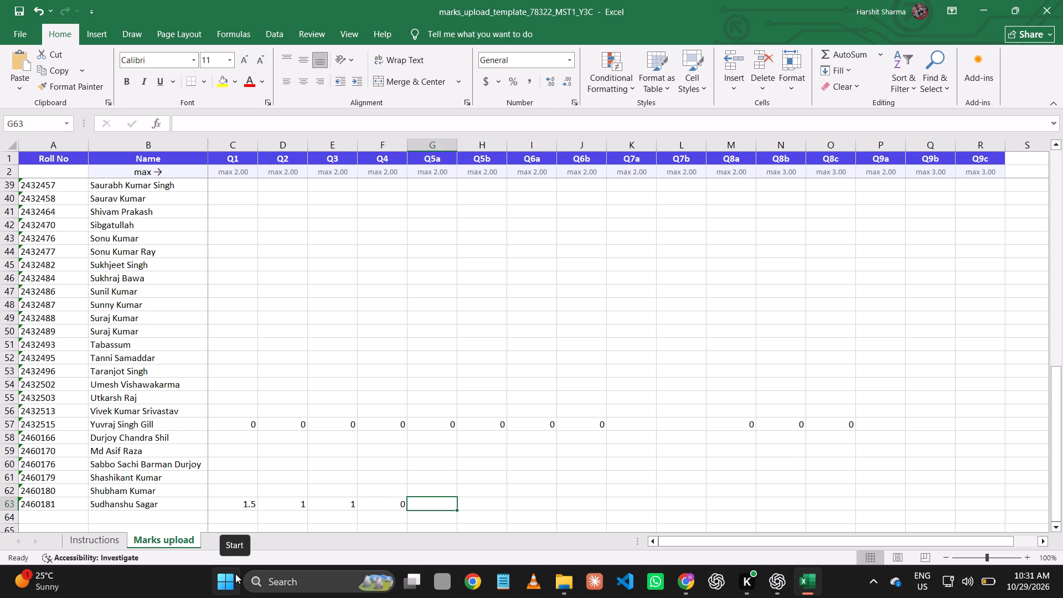
Continue the row 63 student's marks from Q6a, leaving Q5a and Q5b blank.
key("Right")
key("Right")
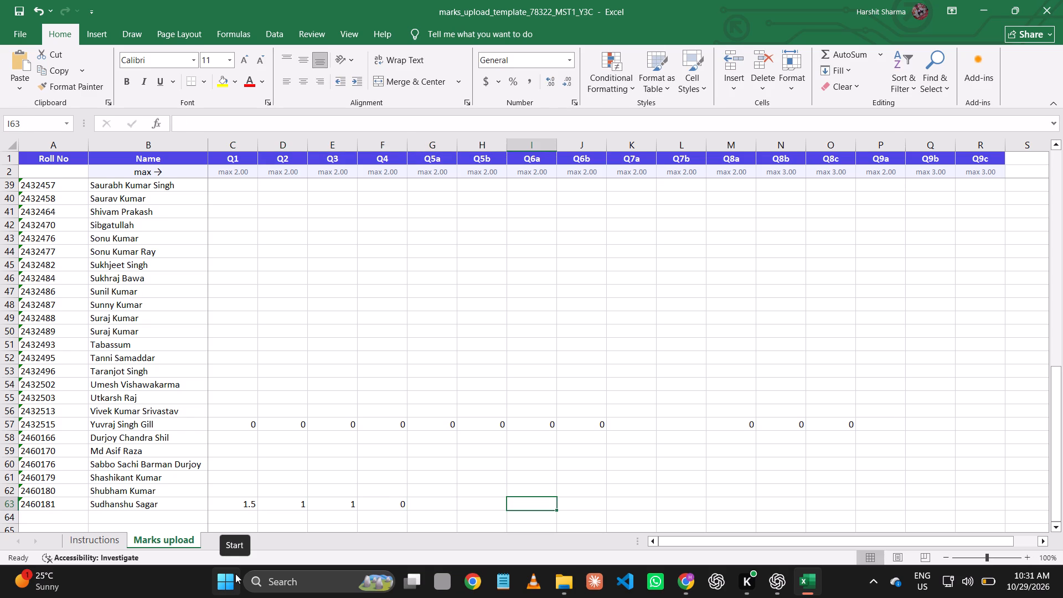
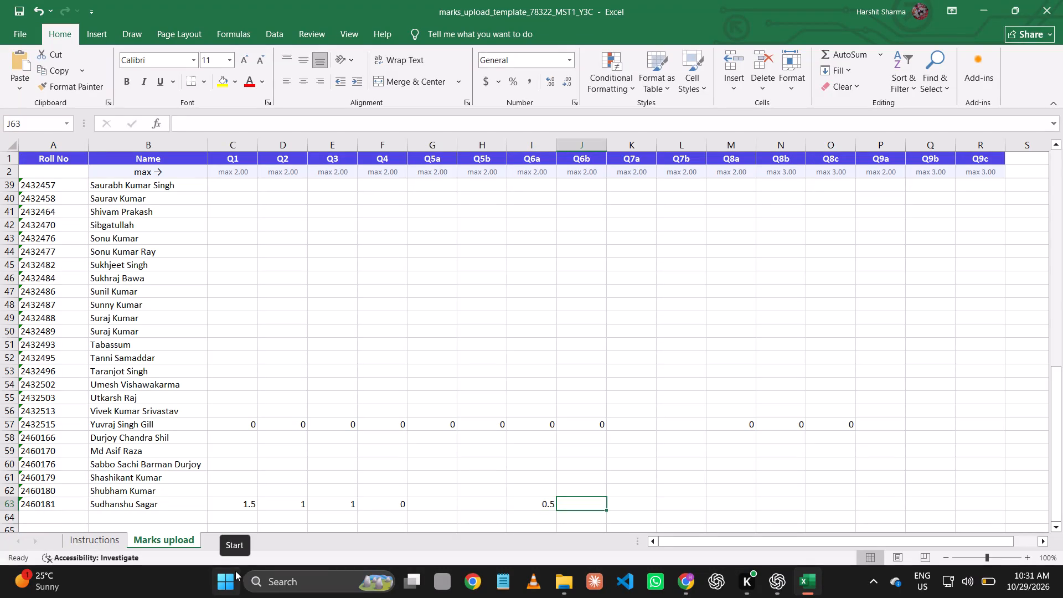
Enter 2 in Q6b, 1 in Q7a, and 0 in Q7b, Q8a, Q8b and Q8c for the student in row 63, and save the workbook.
key("2")
key("Right")
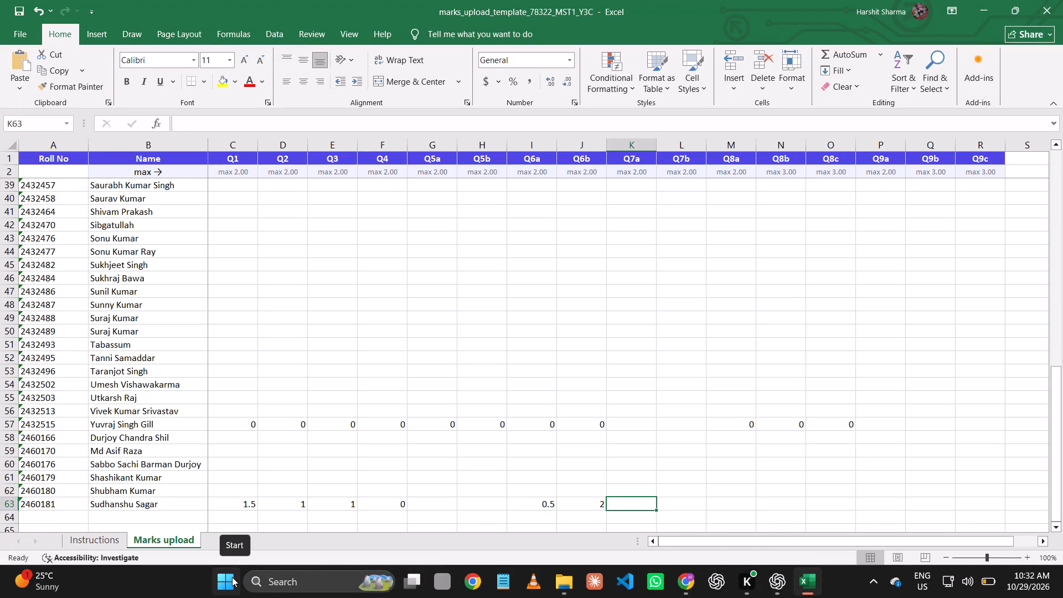
key("1")
key("Right")
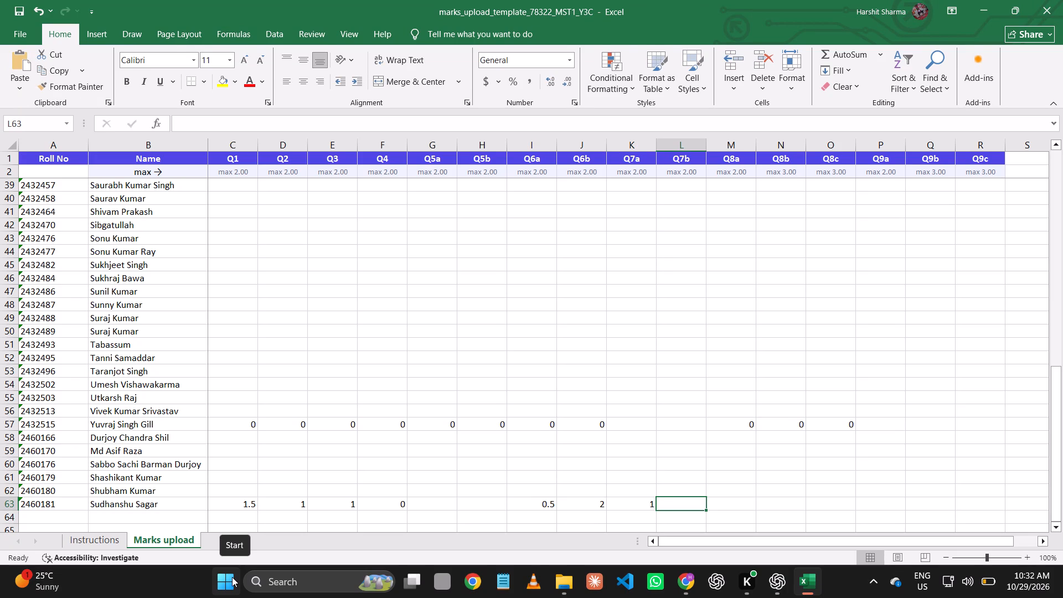
key("0")
key("Right")
key("0")
key("Right")
key("0")
key("Right")
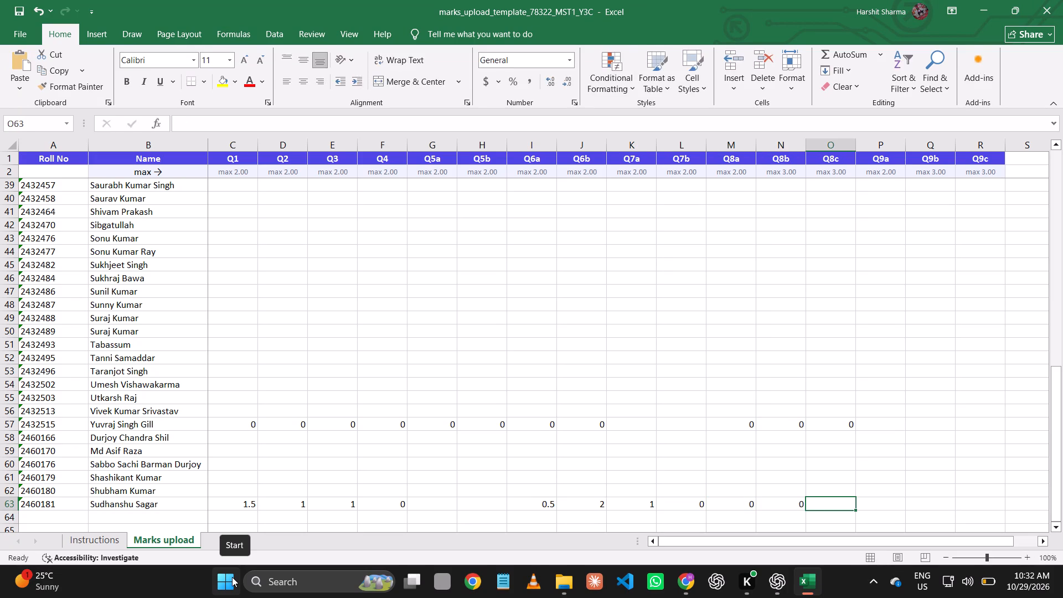
key("0")
key("Right")
key("ctrl+s")
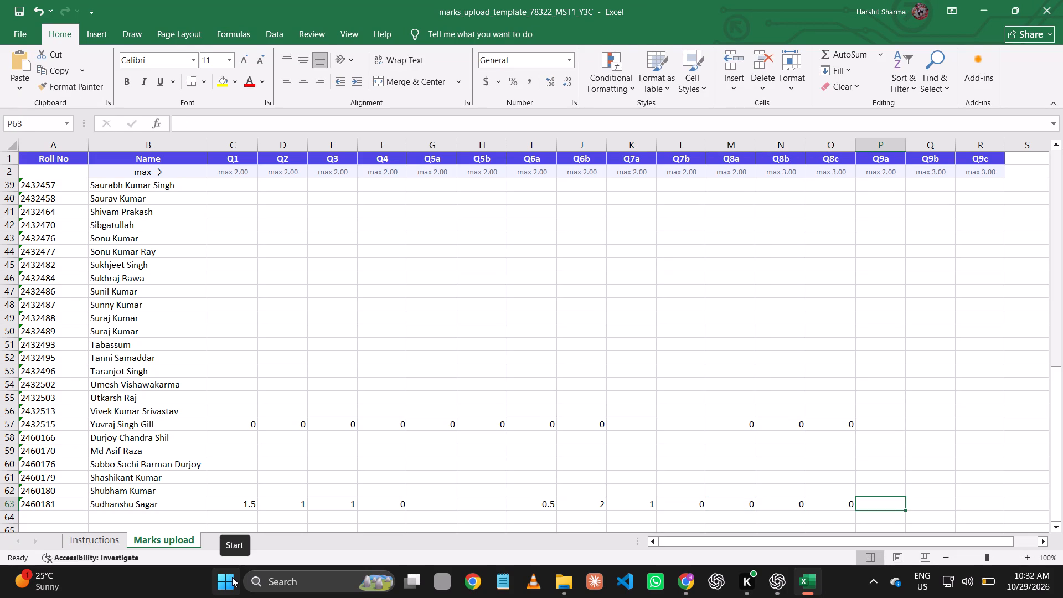
Look through the student list from row 63 up to row 5 for the next student to mark.
key("Up")
key("Up")
key("Up")
key("Up")
key("Up")
key("Up")
key("Up")
key("Up")
key("Up")
key("Up")
key("Up")
key("Up")
key("Up")
key("Up")
key("Up")
key("Up")
key("Up")
key("Up")
key("Up")
key("Up")
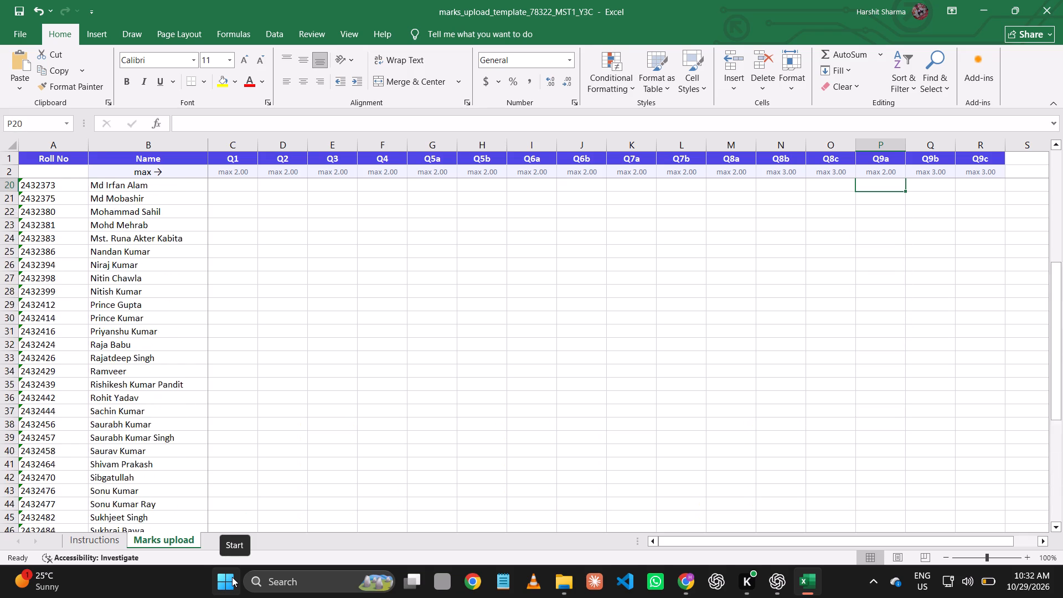
key("Up")
key("Up")
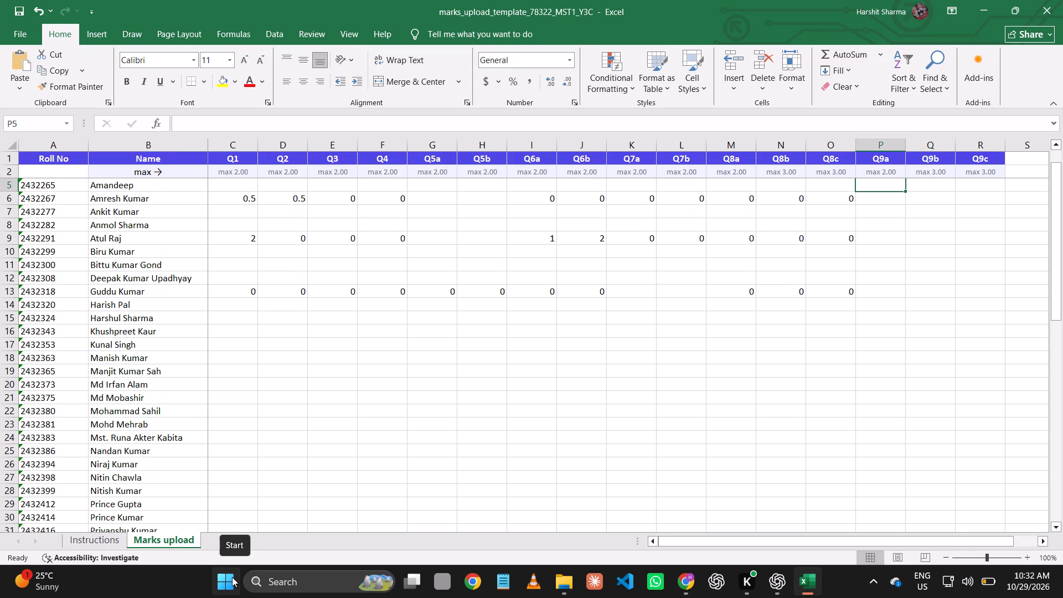
Enter marks for the student in row 62: 1.5 in Q1 and Q2, and 0 in Q3 and Q4.
key("Down")
key("Down")
key("Down")
key("Down")
key("Down")
key("Down")
key("Down")
key("Down")
key("Down")
key("Down")
key("Down")
key("Down")
key("Down")
key("Down")
key("Down")
key("Down")
key("Down")
key("Down")
key("Down")
key("Down")
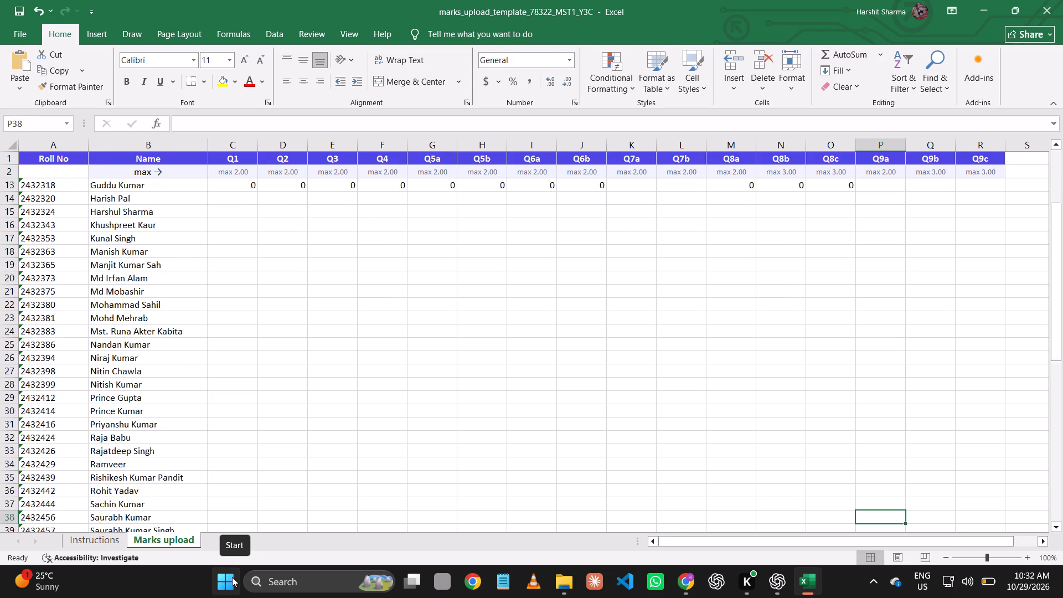
key("Down")
key("Down")
key("Down")
key("Down")
key("Down")
key("Down")
key("Down")
key("Down")
key("Down")
key("Down")
key("Down")
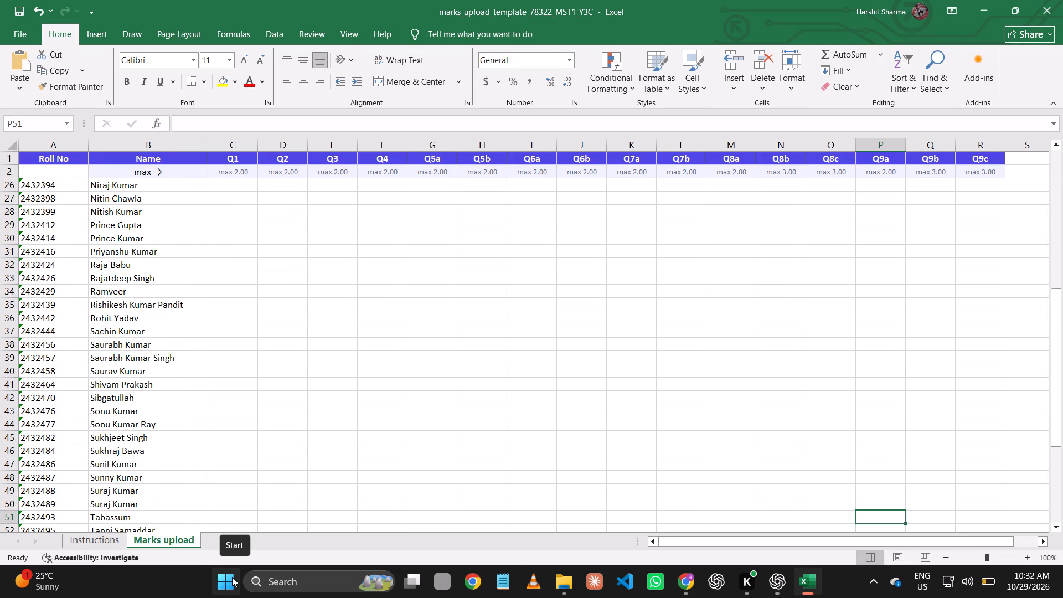
key("Down")
key("Down")
key("Down")
key("Down")
key("Down")
key("Down")
key("Down")
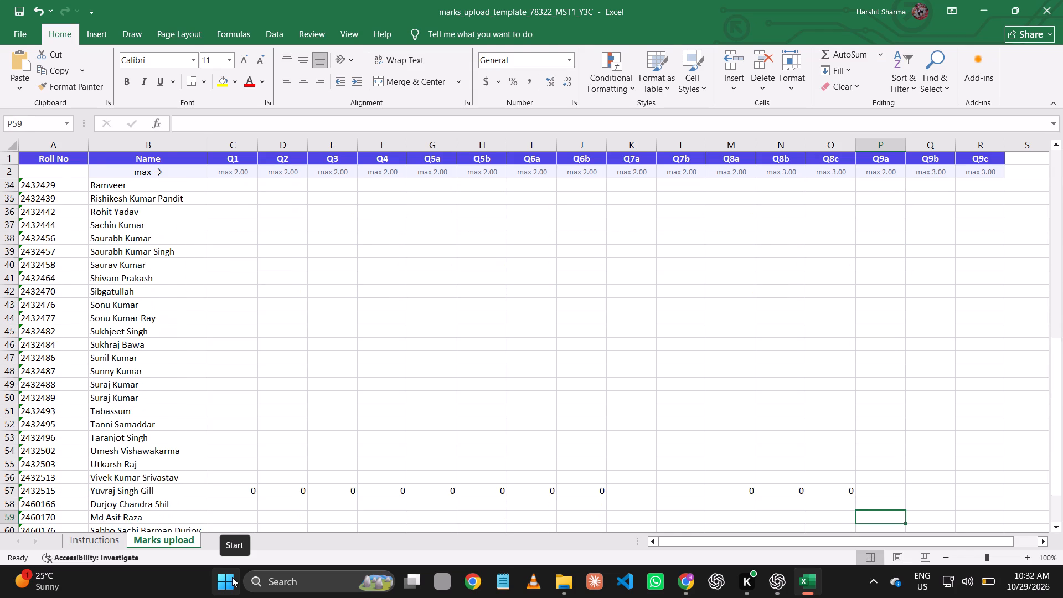
key("Down")
key("Down")
key("Down")
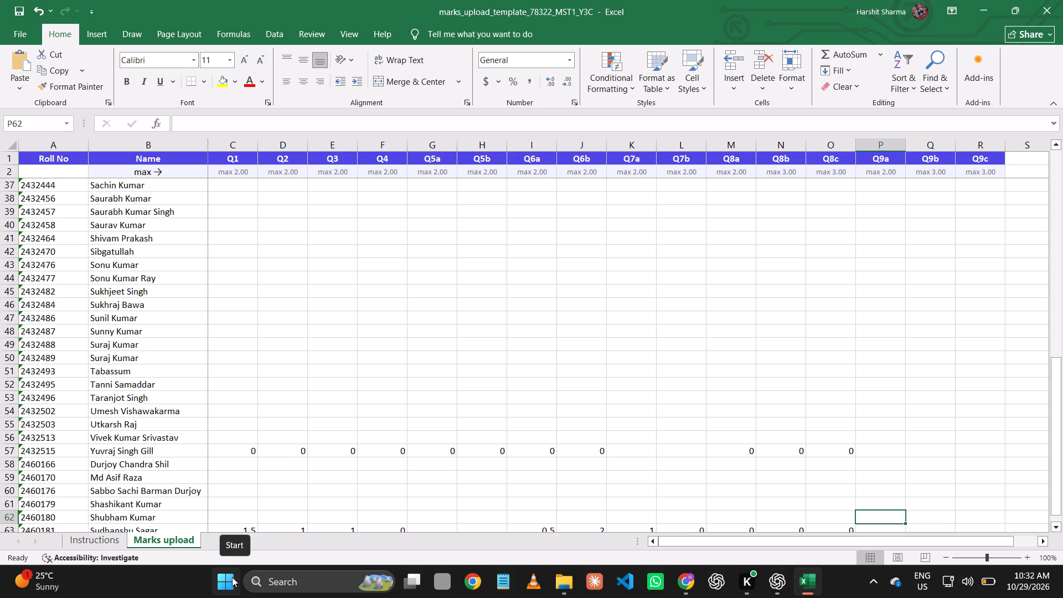
key("Left")
key("Left")
key("Left")
key("Left")
key("Left")
key("Left")
key("Left")
key("Left")
key("Left")
key("Left")
key("Left")
key("Left")
key("Left")
key("Left")
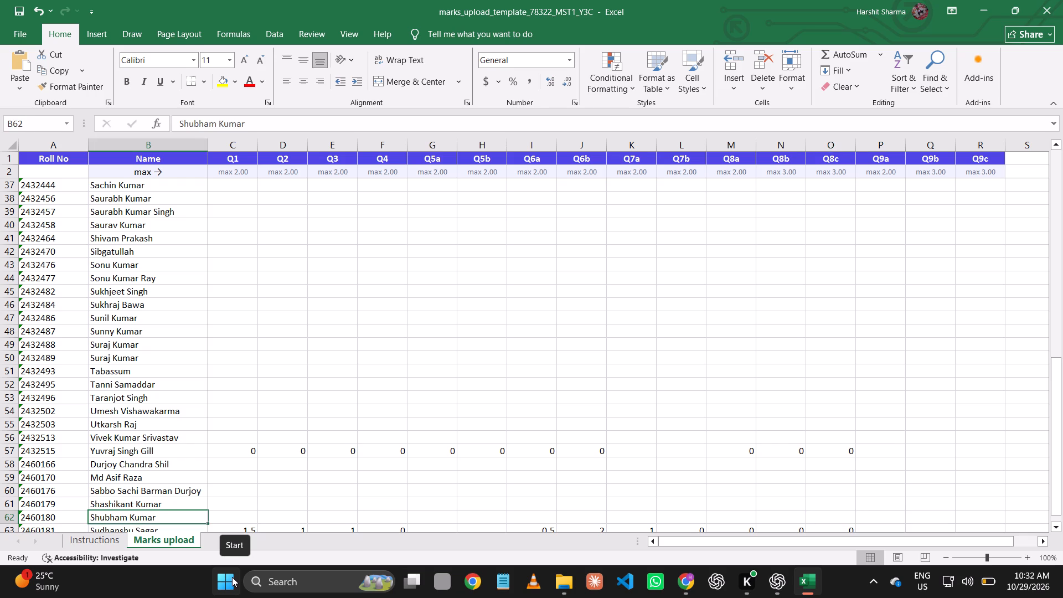
key("Right")
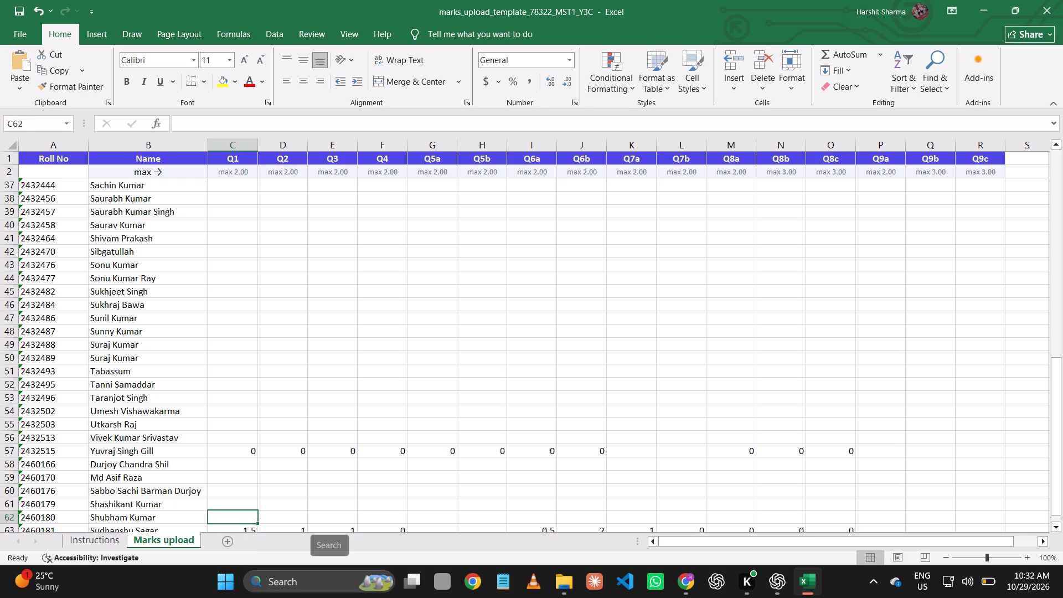
key("1")
right_click(325, 581)
key("period")
key("5")
key("Right")
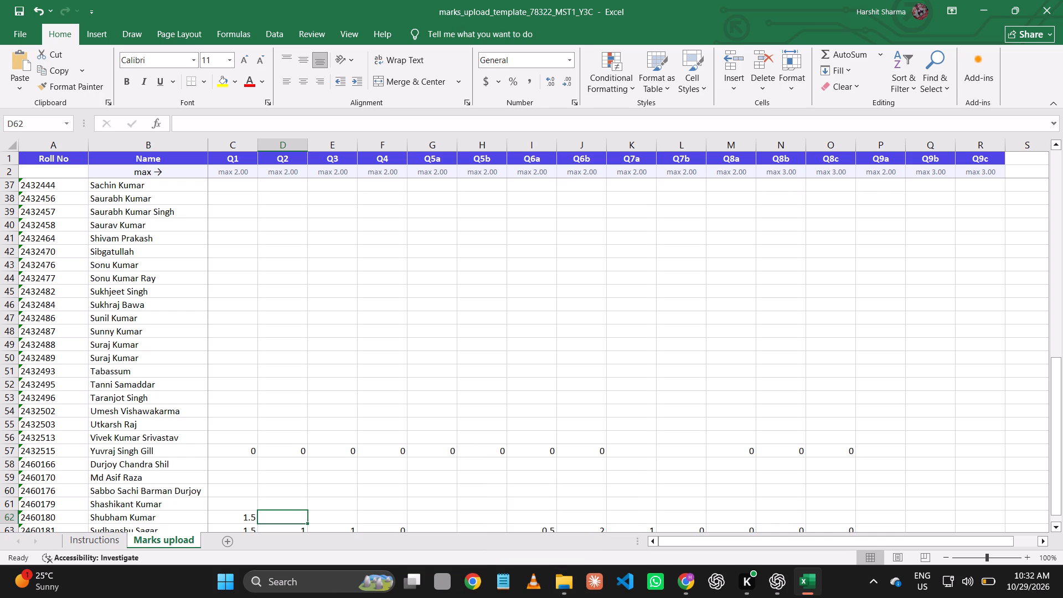
type("1.5")
key("Right")
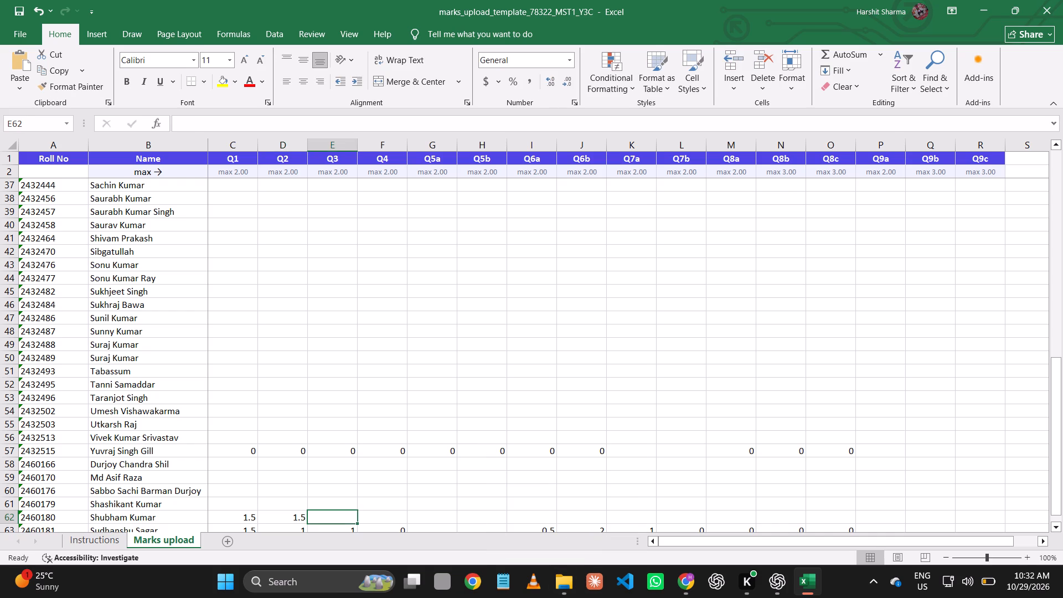
key("0")
key("Right")
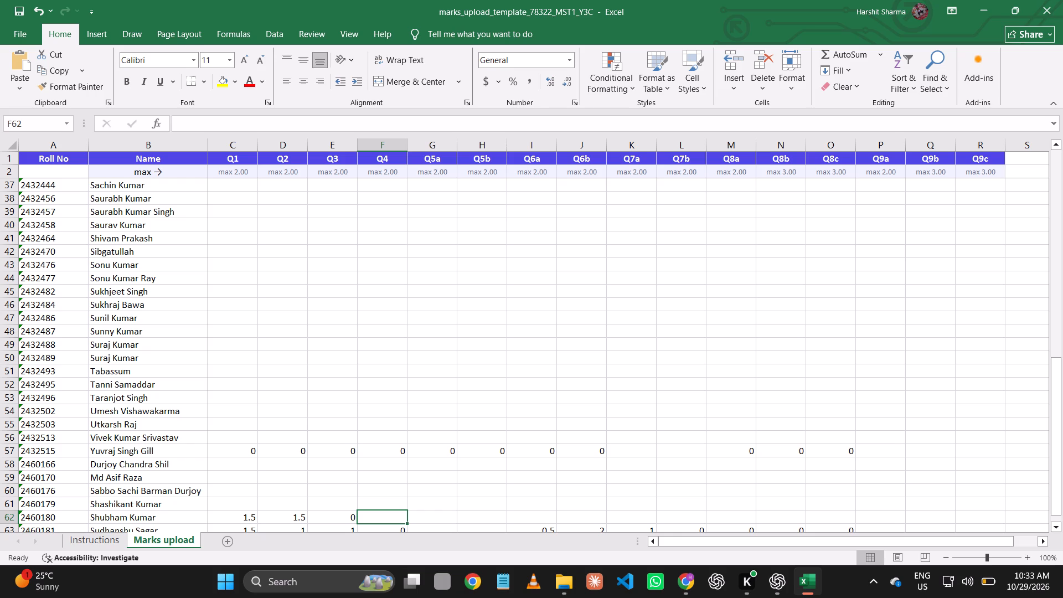
key("Right")
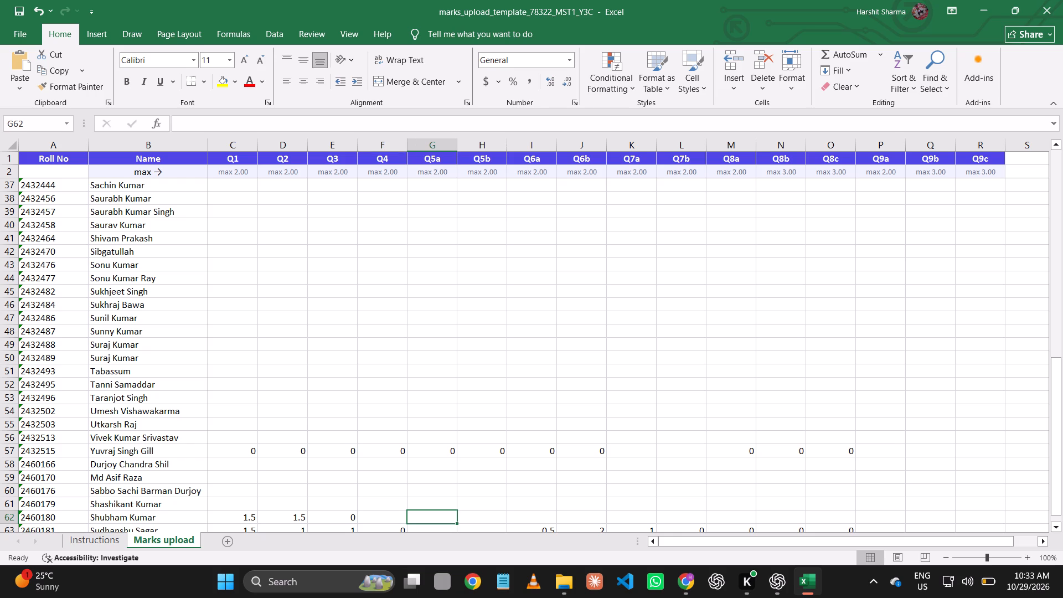
key("Left")
key("0")
key("Right")
Leave Q5a and Q5b blank in row 62 and enter 1.5 in Q6a, 2 in Q6b, 1 in Q7a and 0 in Q7b.
key("Right")
key("Right")
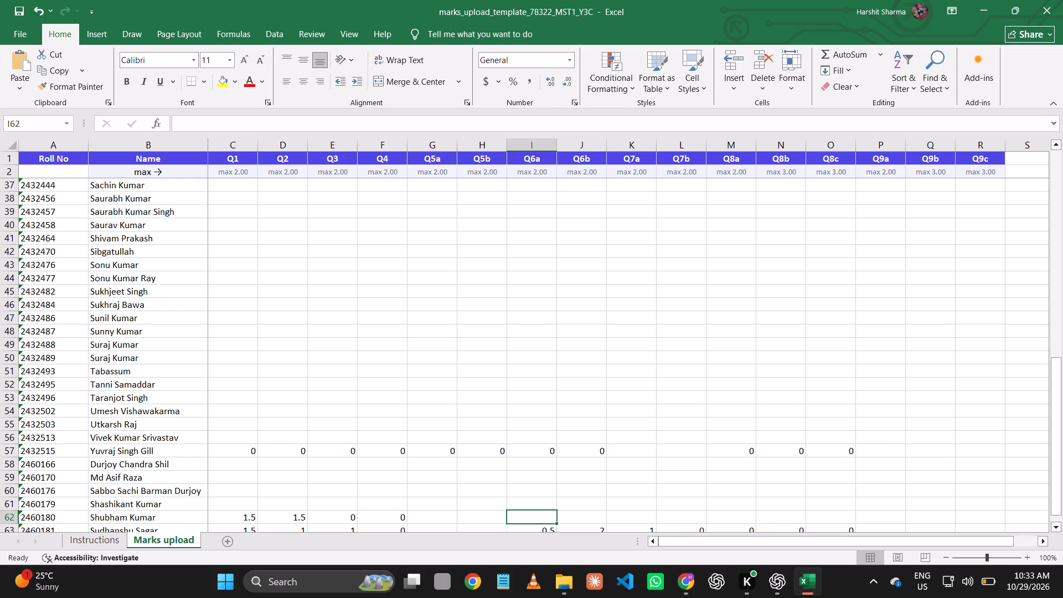
type("1.5")
key("Right")
key("2")
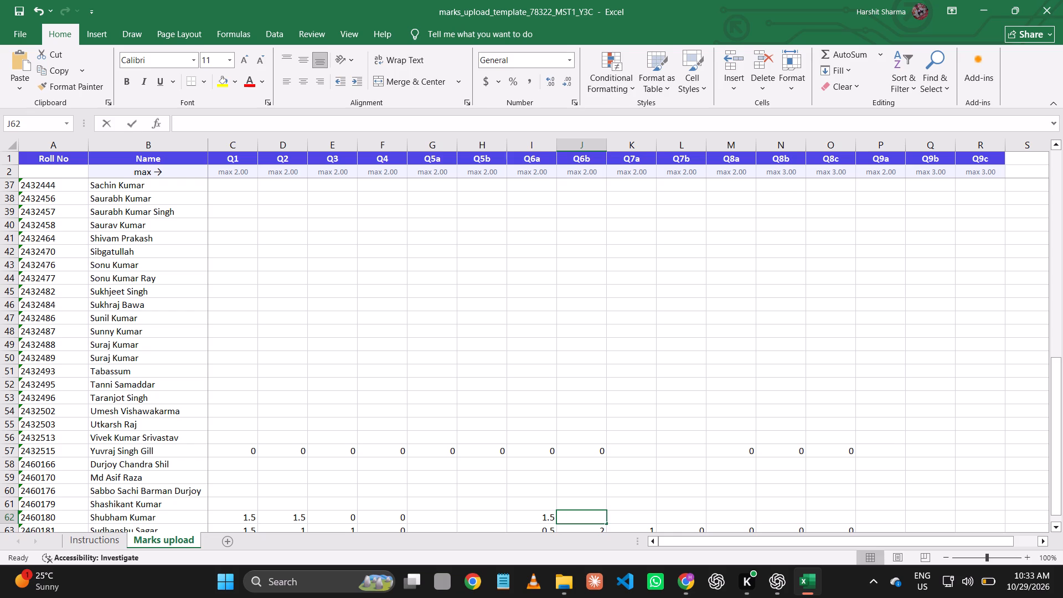
key("Right")
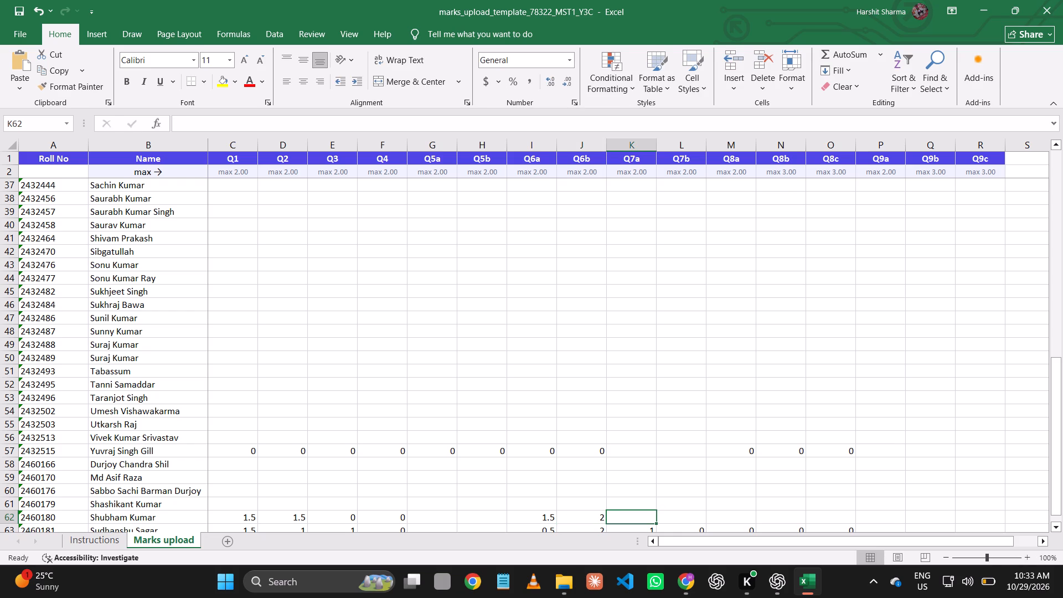
key("1")
key("Right")
key("0")
key("Right")
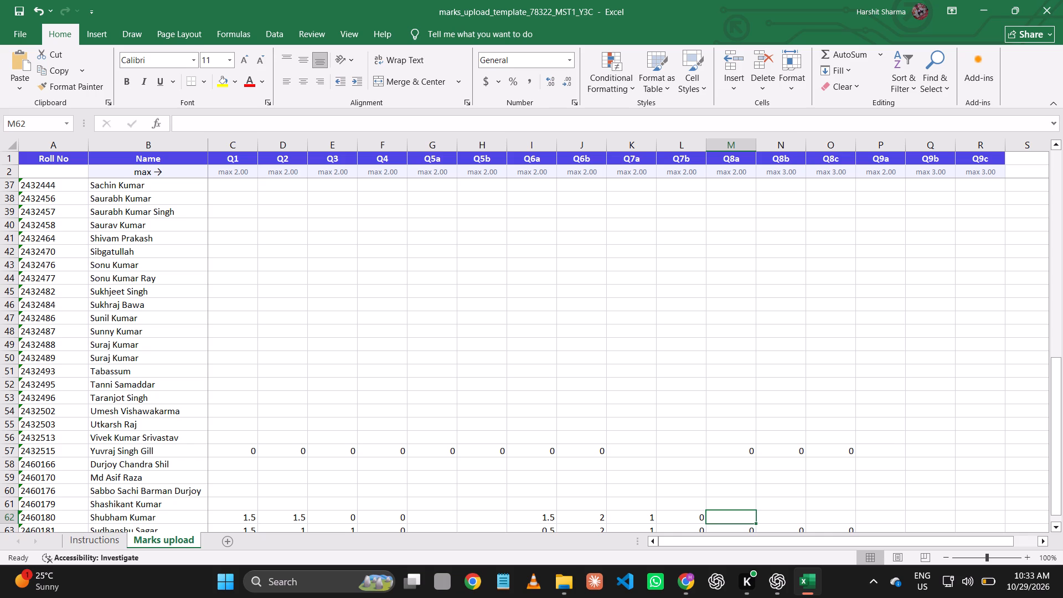
Enter 2 in Q8a, 3 in Q8b and 1.5 in Q8c for the student in row 62.
key("2")
key("Right")
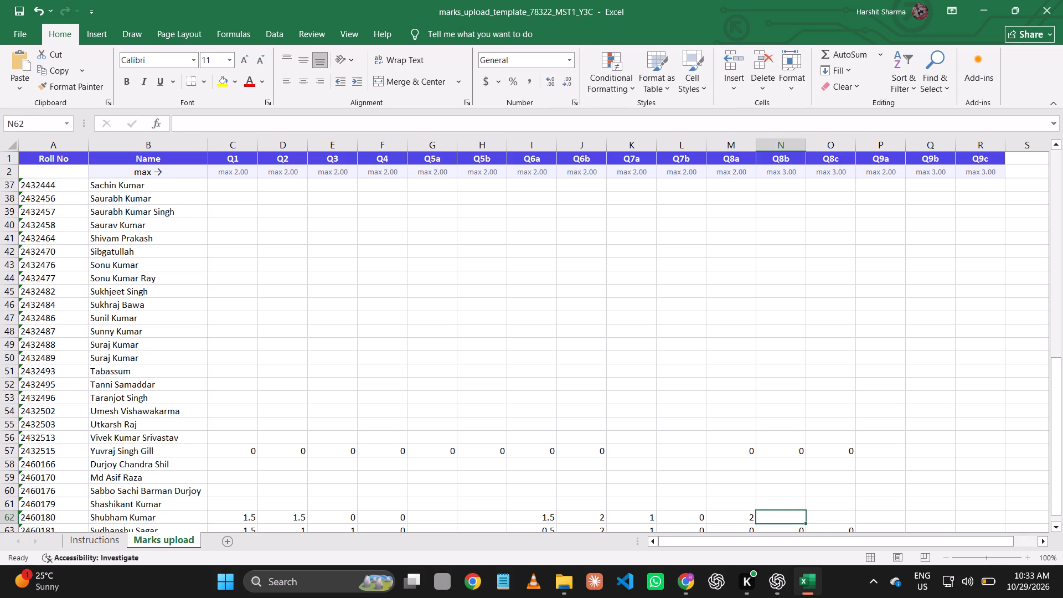
key("3")
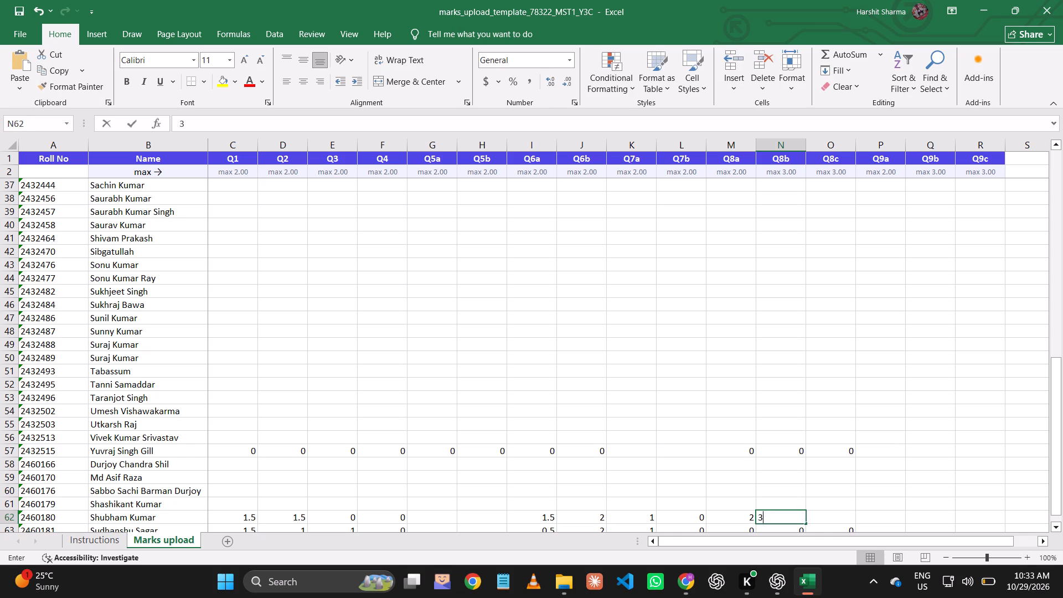
key("Right")
type("1.5")
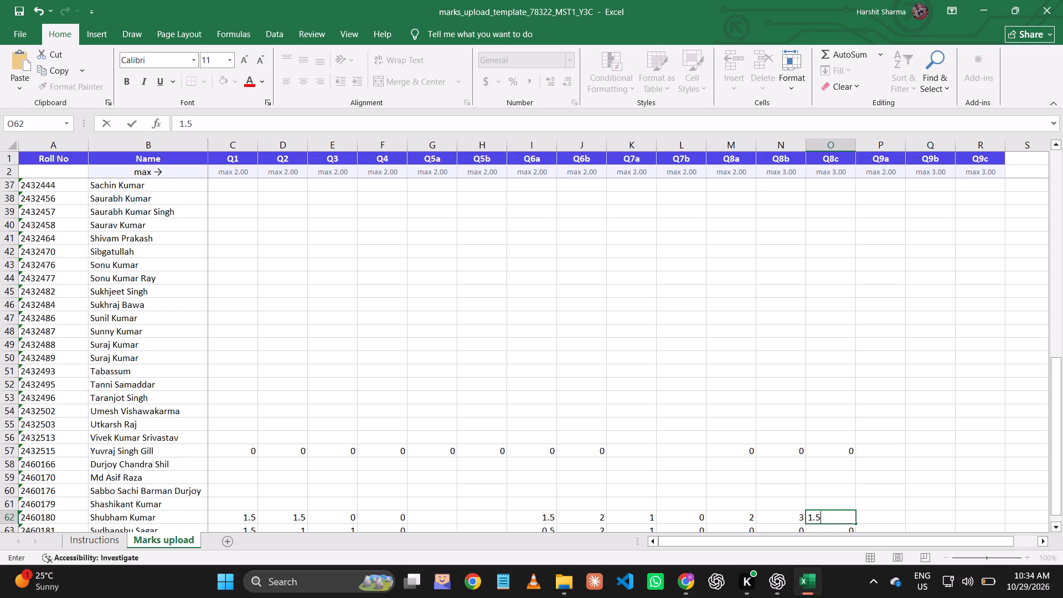
left_click(250, 501)
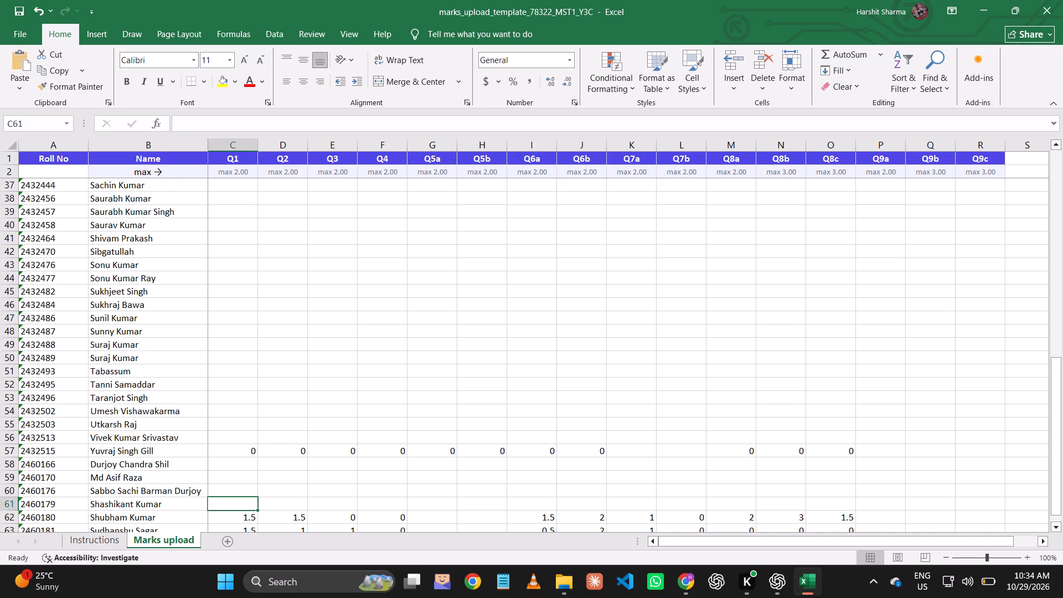
Look through the student list from row 61 up to row 26 for the next student to mark.
key("Up")
key("Left")
key("Up")
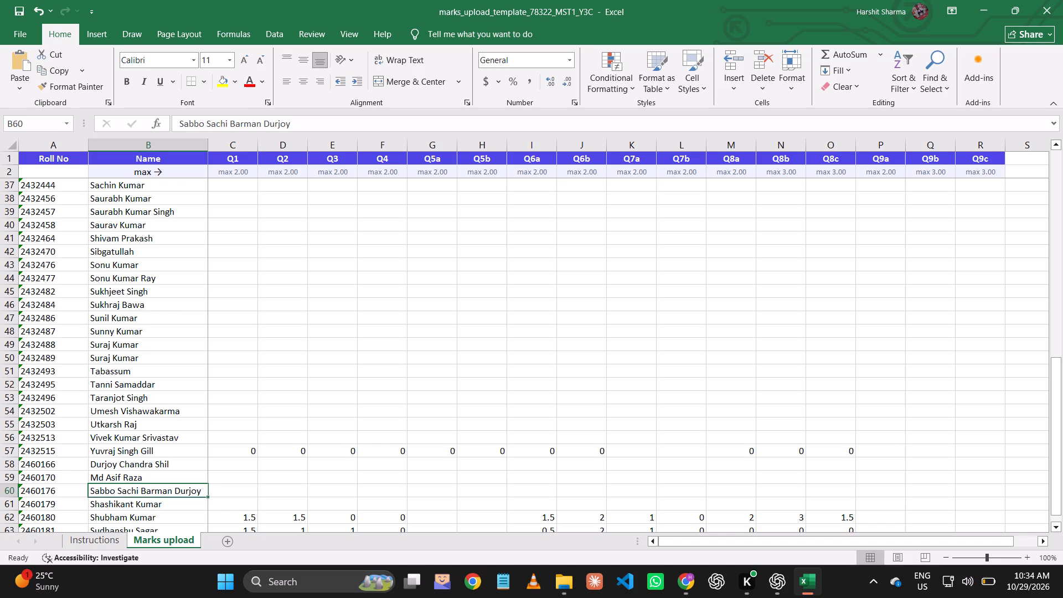
key("Up")
key("Up")
key("Up")
key("Up")
key("Up")
key("Up")
key("Up")
key("Up")
key("Up")
key("Up")
key("Up")
key("Up")
key("Up")
key("Up")
key("Up")
key("Up")
key("Up")
key("Up")
key("Up")
key("Up")
key("Up")
key("Up")
key("Up")
key("Up")
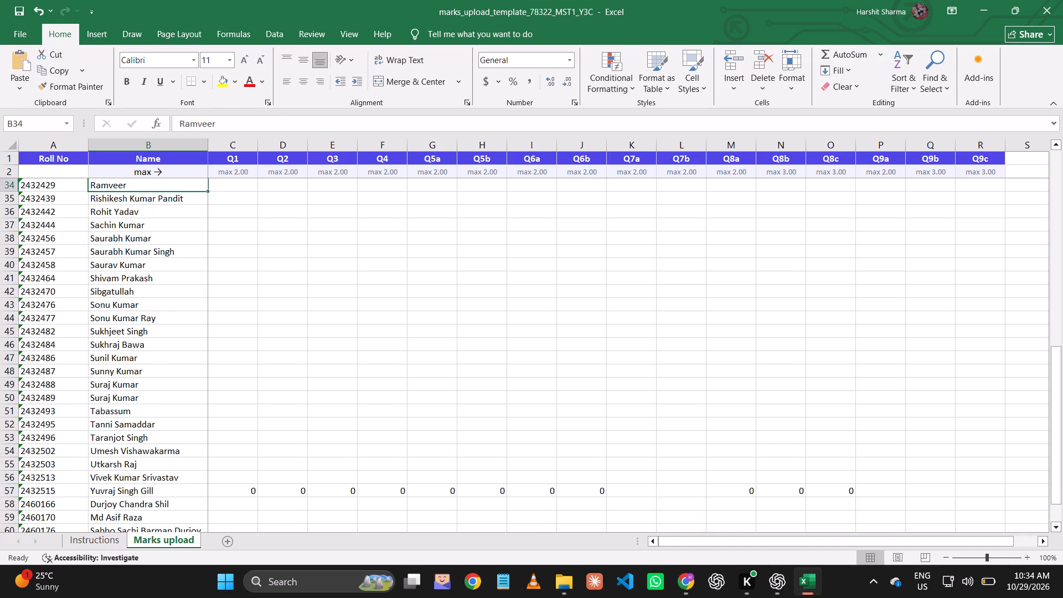
key("Up")
key("Up")
key("Up")
key("Up")
key("Up")
key("Up")
key("Up")
key("Up")
key("Down")
key("Down")
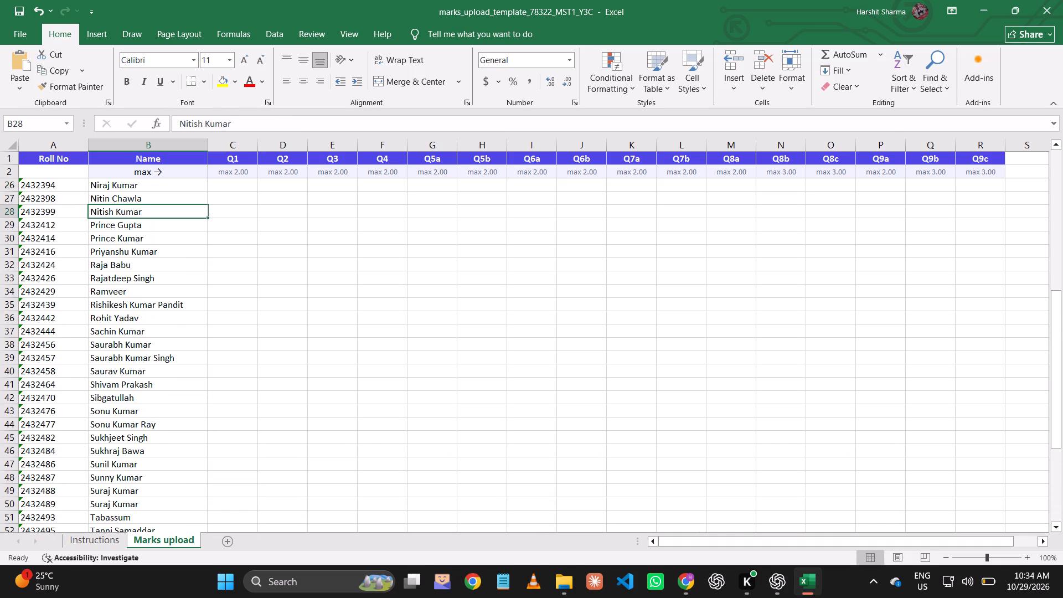
Enter 0 in Q1, Q2, Q3 and Q4 for the student in row 28.
key("Right")
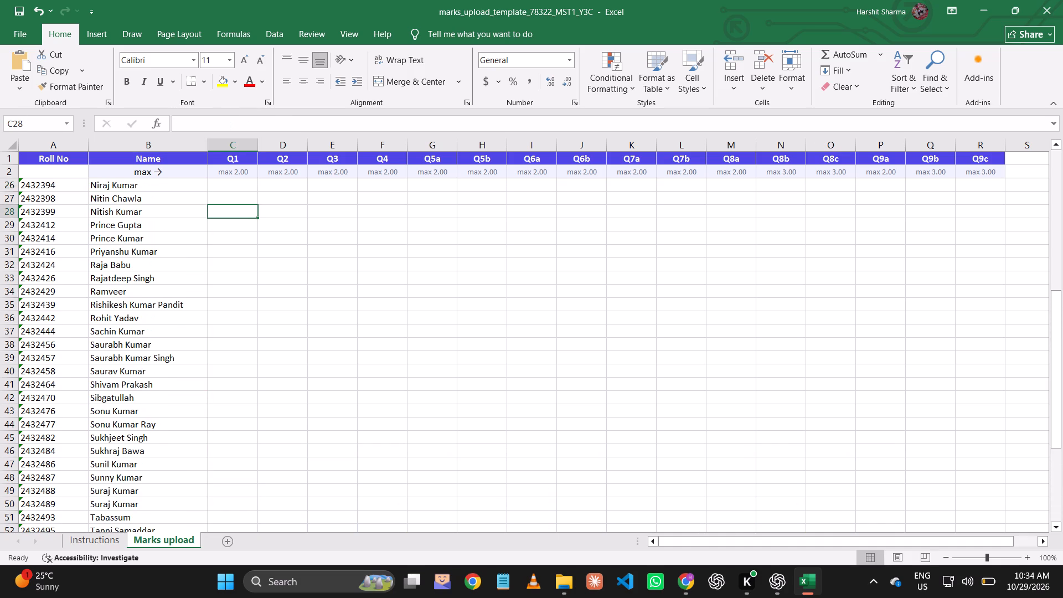
key("0")
key("Right")
key("0")
key("Right")
key("0")
key("Right")
key("0")
key("Right")
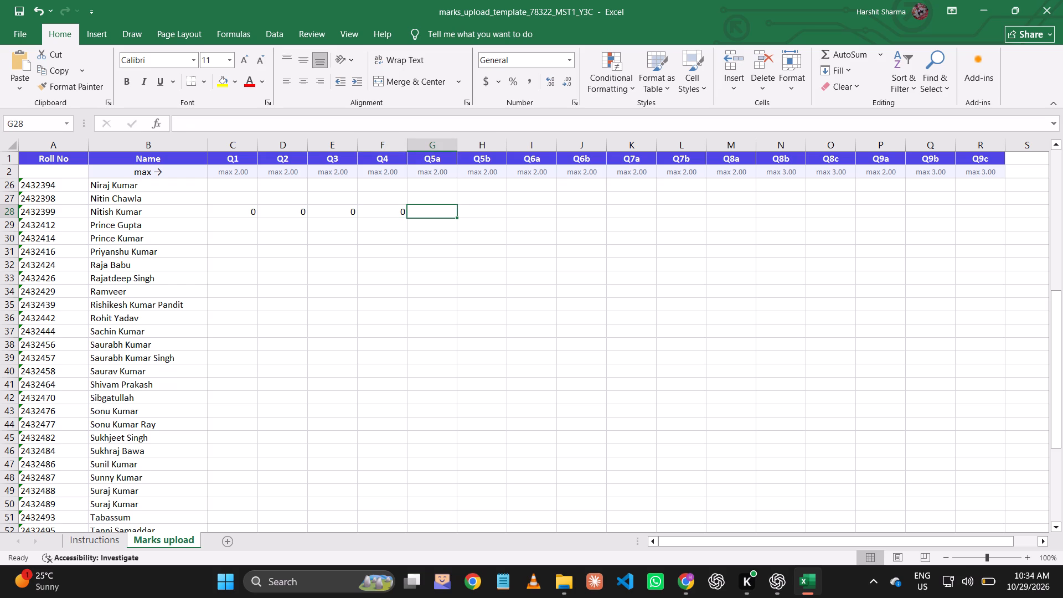
Enter 0 in Q5a, Q5b, Q6a and Q6b for the student in row 28.
key("0")
key("Right")
key("0")
key("Right")
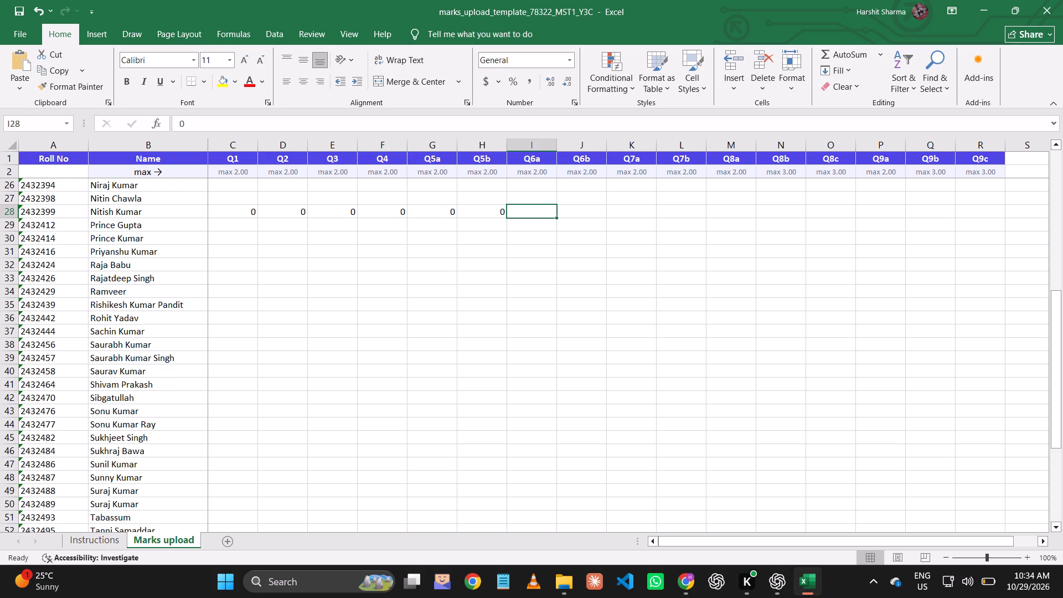
key("0")
key("Right")
key("0")
key("Right")
Leave Q7a and Q7b blank in row 28, enter 0 in Q8a, Q8b and Q8c, and save the workbook.
key("Right")
key("Right")
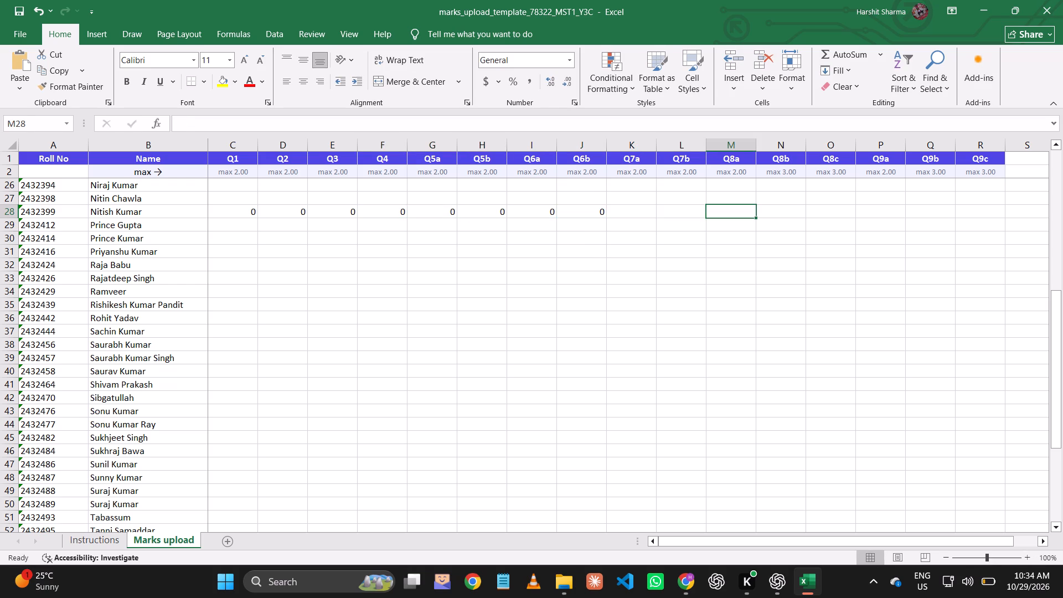
key("0")
key("Right")
key("0")
key("Right")
key("0")
key("Right")
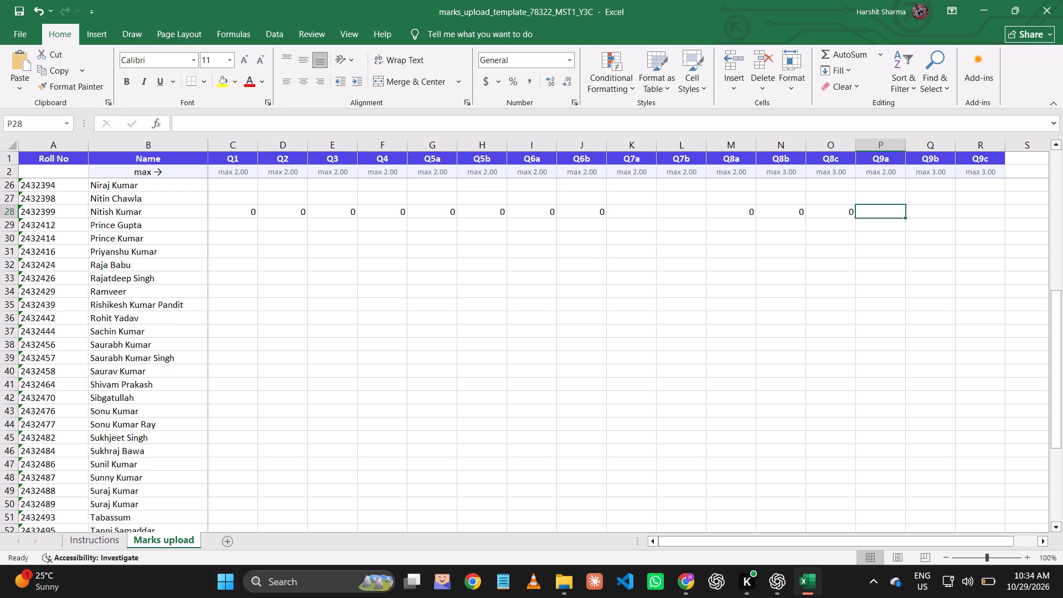
key("ctrl+s")
Look through the student list between rows 26 and 45 for the next student to mark.
key("Up")
key("Left")
key("Left")
key("Left")
key("Left")
key("Left")
key("Left")
key("Left")
key("Left")
key("Left")
key("Left")
key("Left")
key("Left")
key("Left")
key("Left")
key("Left")
key("Left")
key("Left")
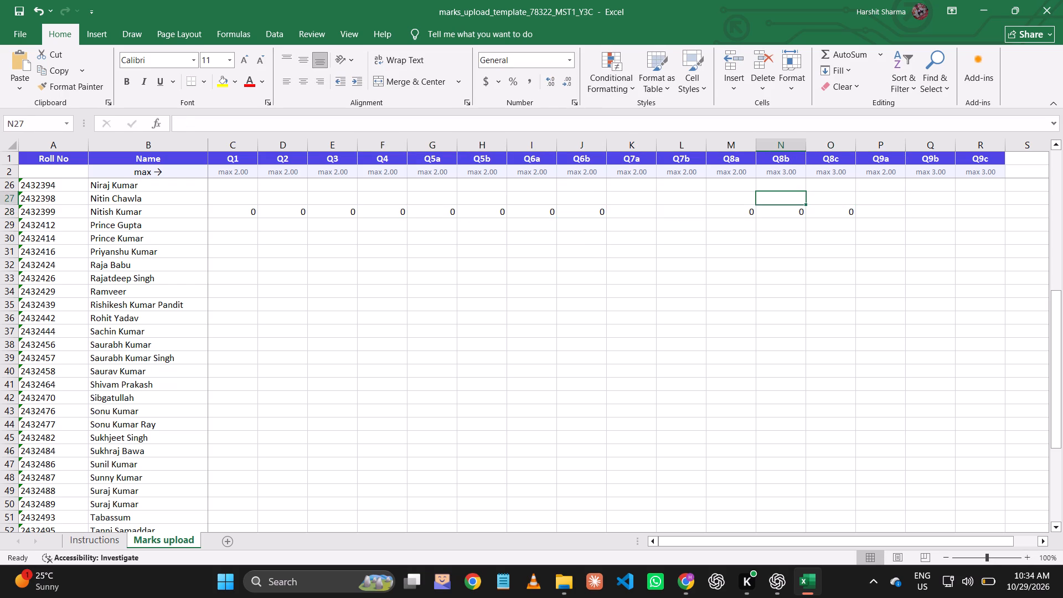
key("Up")
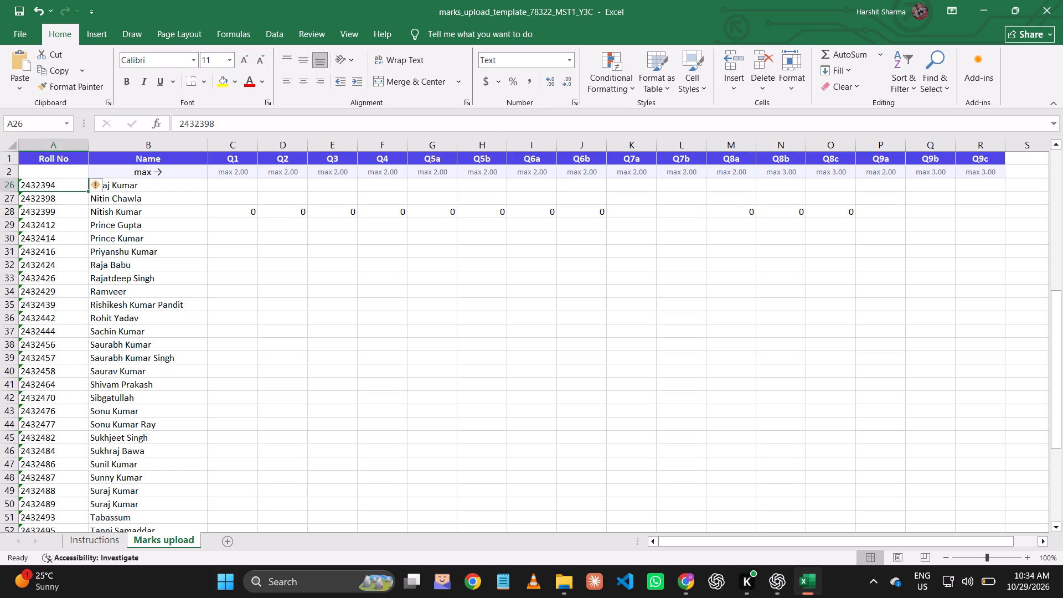
key("Right")
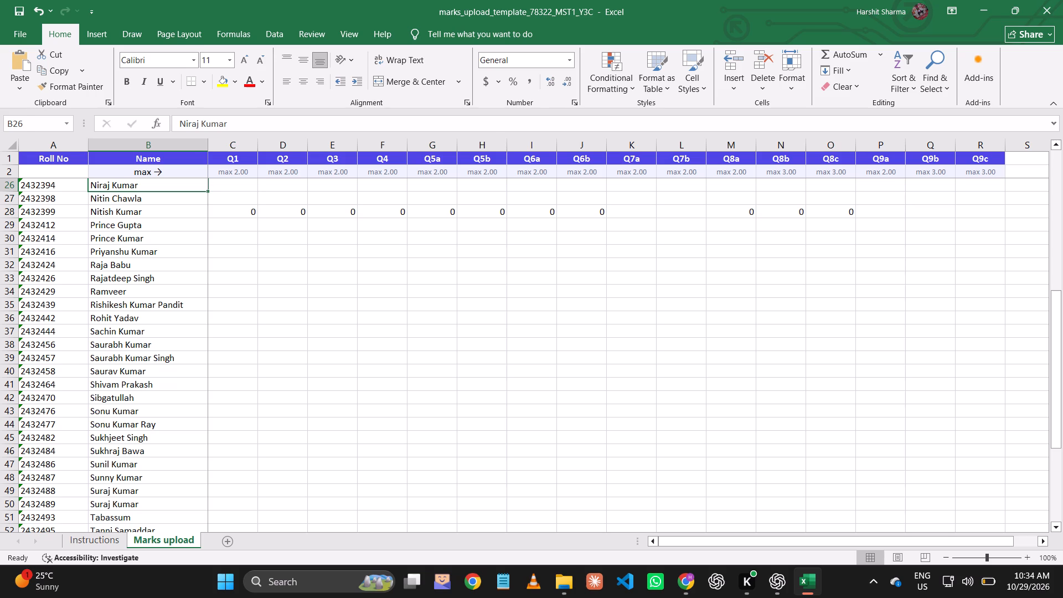
key("Down")
key("Down")
key("Down")
key("Down")
key("Down")
key("Down")
key("Down")
key("Down")
key("Down")
key("Down")
key("Down")
key("Down")
key("Down")
key("Down")
key("Down")
key("Down")
key("Down")
key("Down")
key("Down")
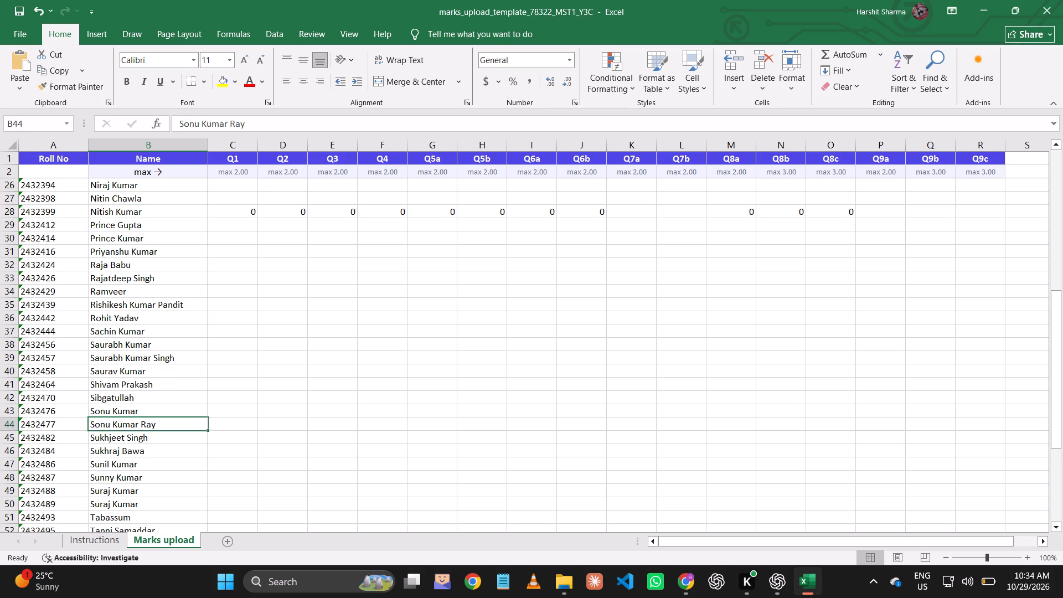
key("Down")
key("Up")
key("Up")
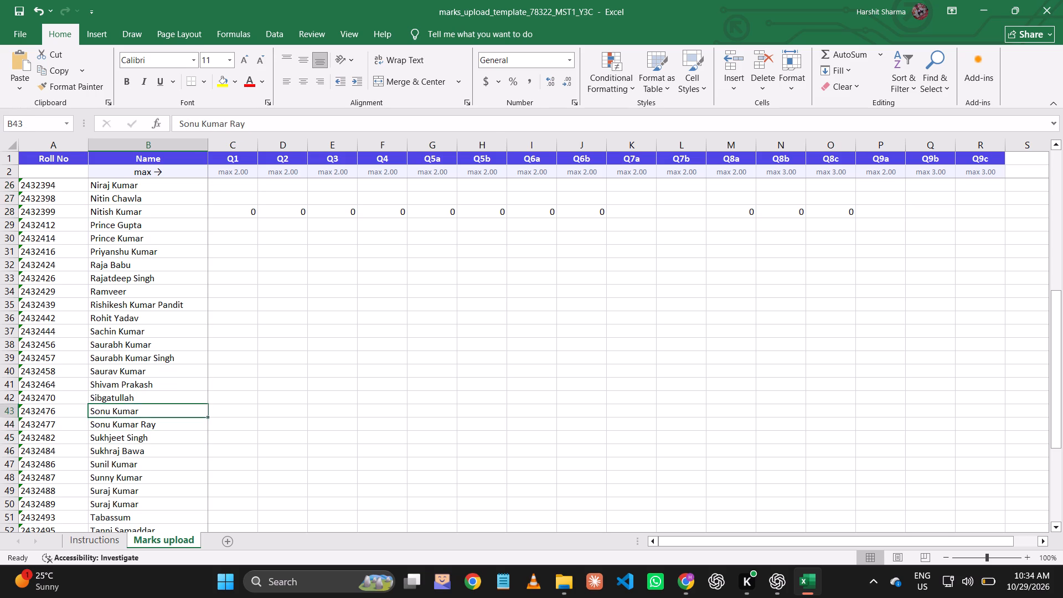
key("Up")
key("Up")
key("Up")
key("Up")
key("Up")
key("Up")
Enter 0 in Q1, Q2, Q3 and Q4 for the student in row 37.
key("Right")
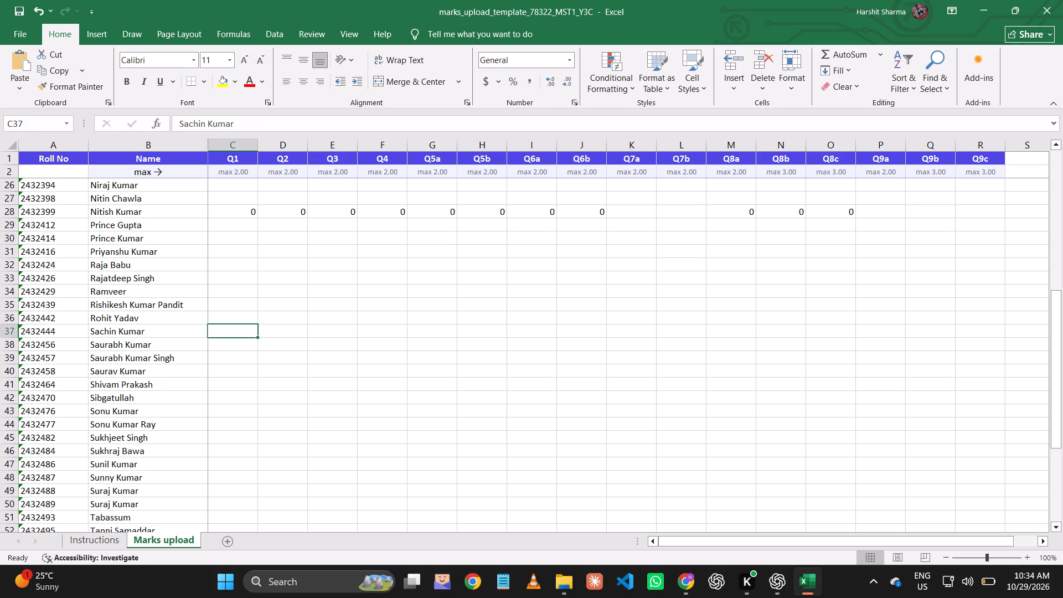
key("0")
key("Right")
key("0")
key("Right")
key("0")
key("Right")
key("0")
key("Right")
Enter 0 in Q5a, Q5b, Q6a and Q6b for the student in row 37.
key("0")
key("Right")
key("0")
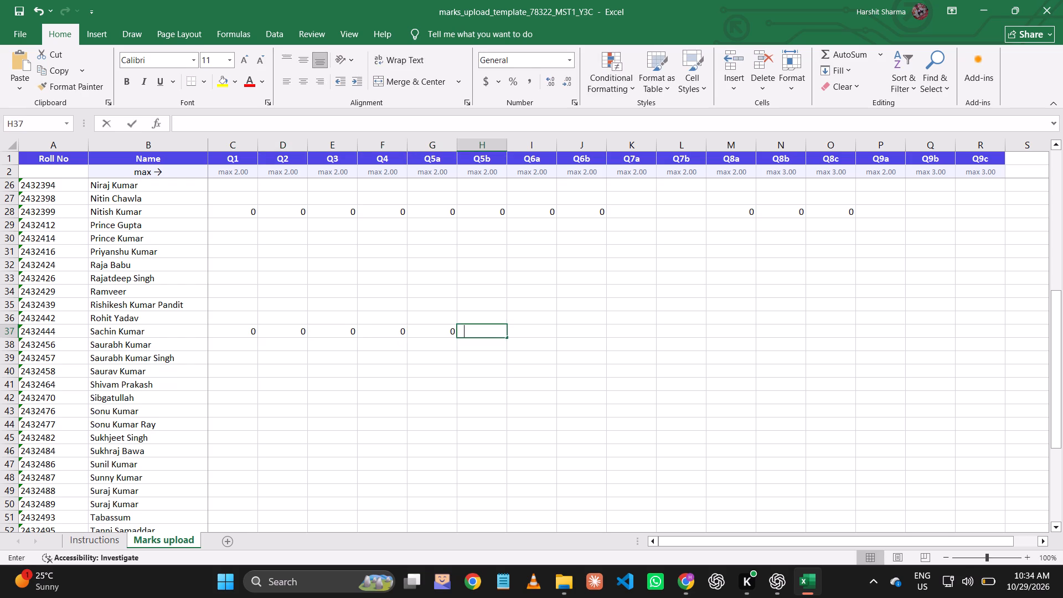
key("Right")
key("0")
key("Right")
key("0")
key("Right")
Leave Q7a and Q7b blank in row 37, enter 0 in Q8a, Q8b and Q8c, and save the workbook.
key("Right")
key("Right")
key("Right")
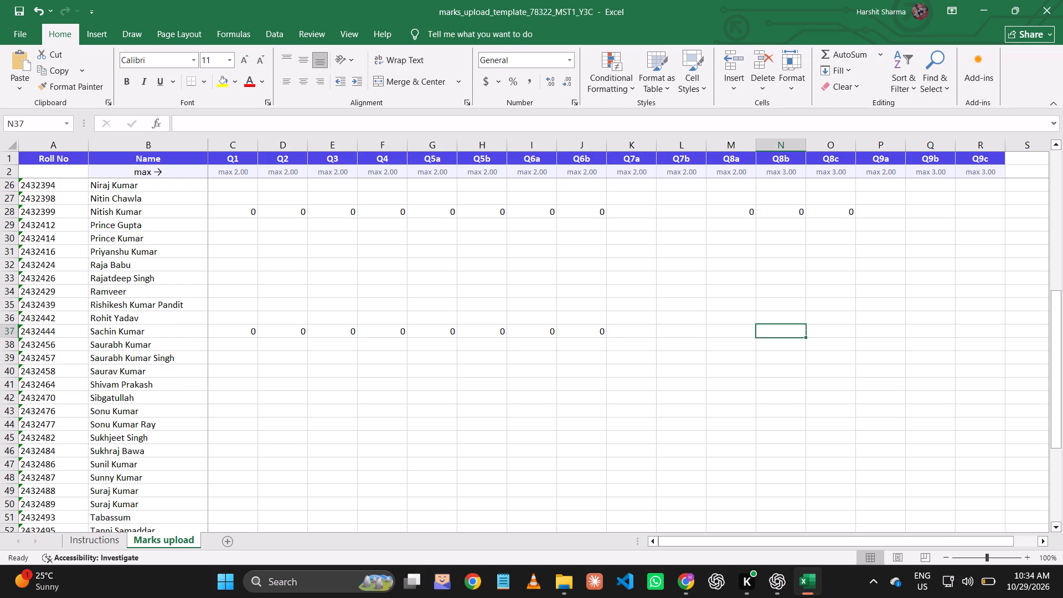
key("Left")
key("0")
key("Right")
key("0")
key("Right")
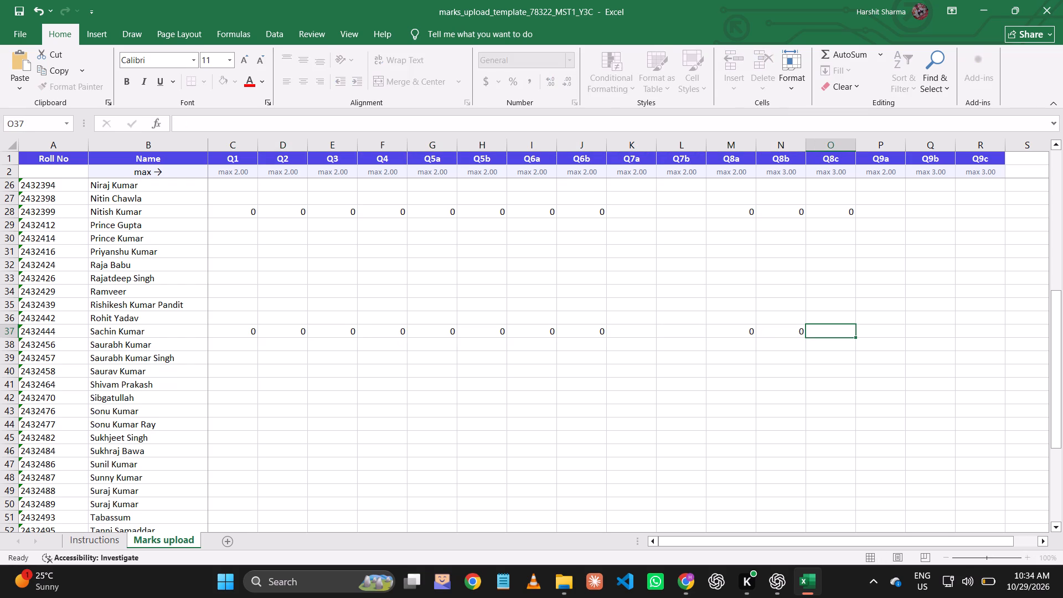
key("0")
key("Right")
key("ctrl+s")
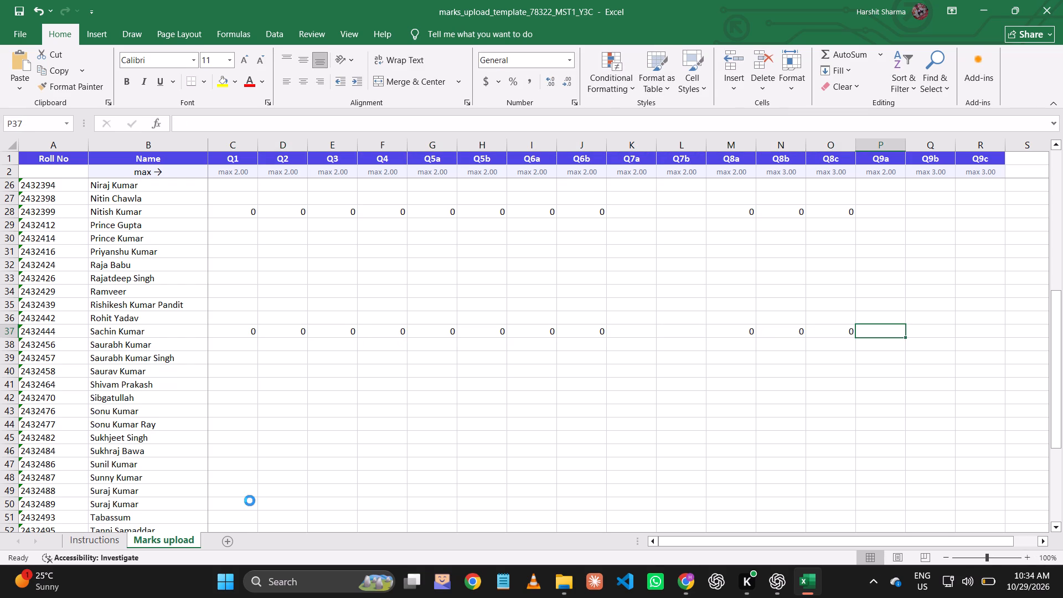
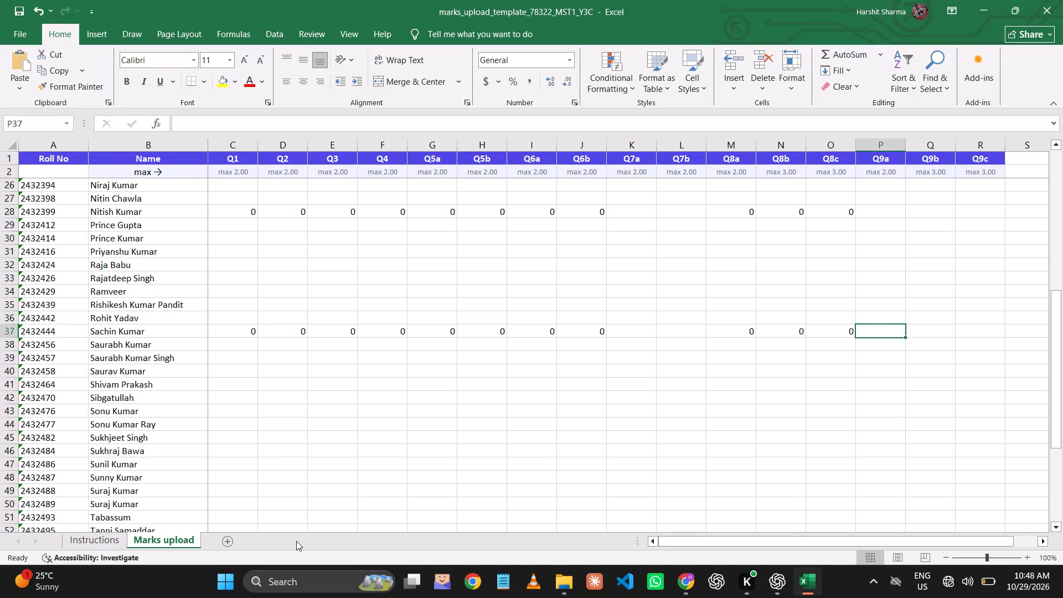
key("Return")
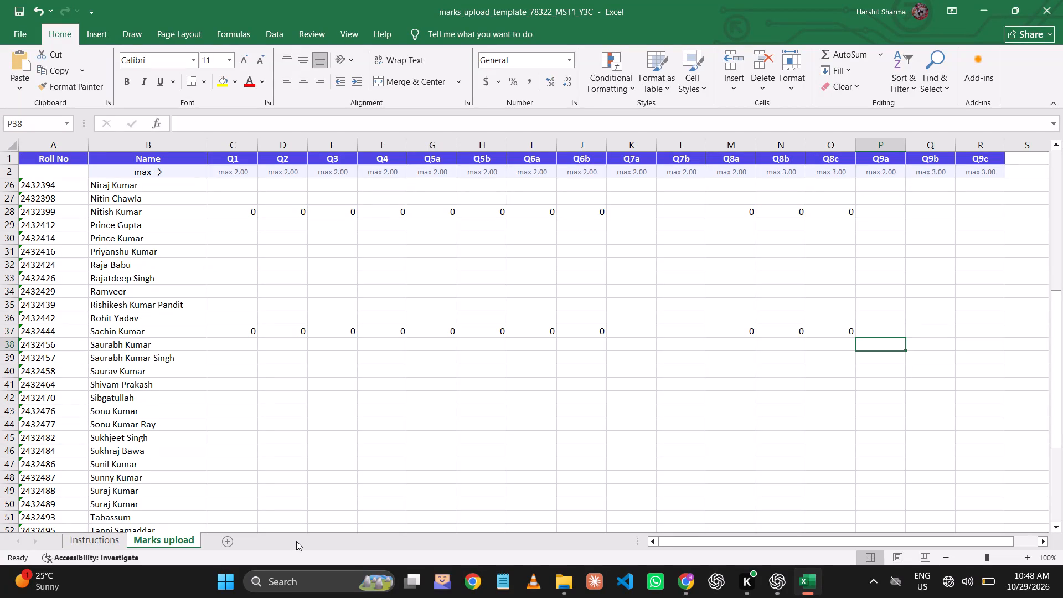